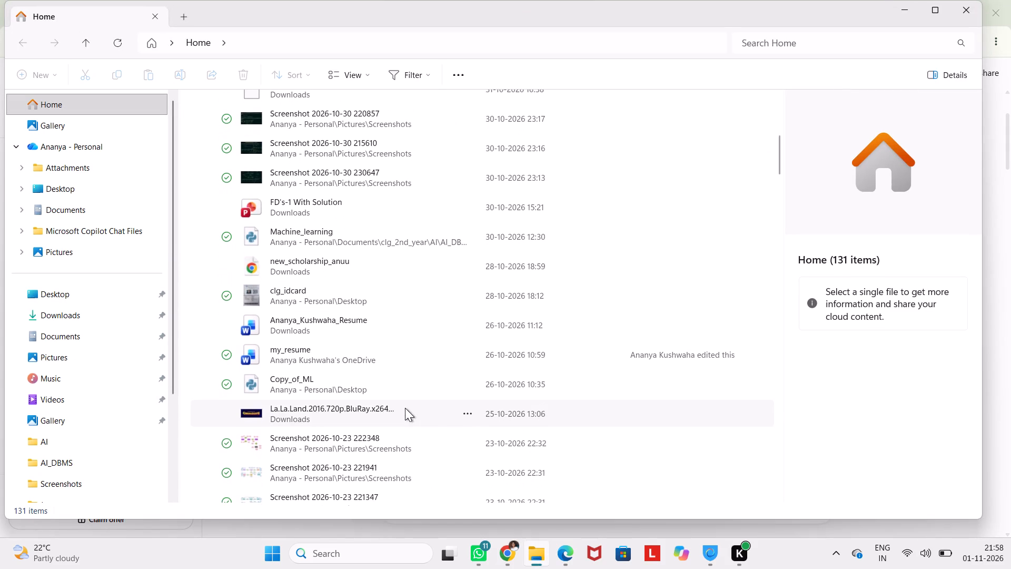
scroll(405, 408, "down", 1)
right_click(331, 333)
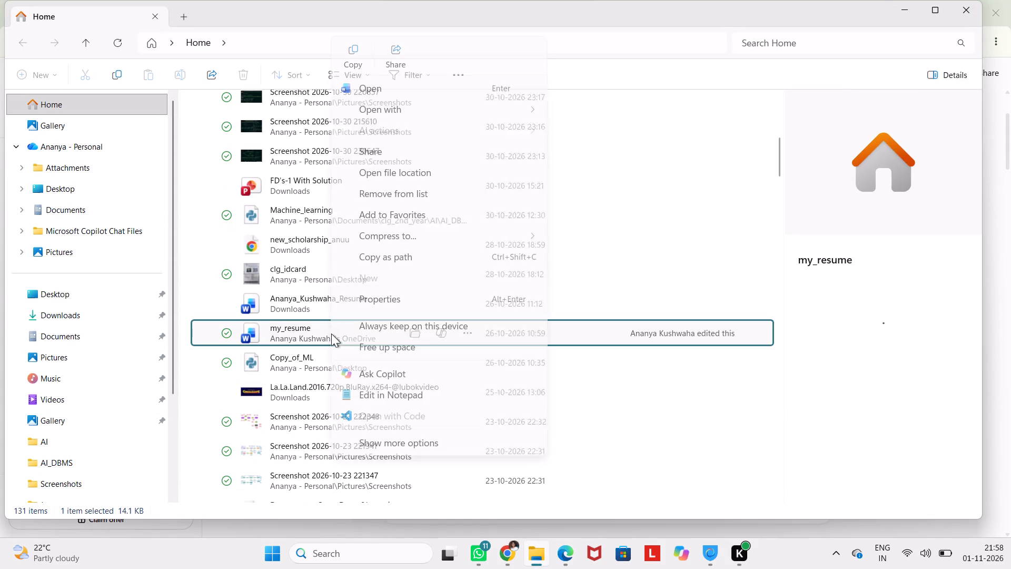
left_click(373, 89)
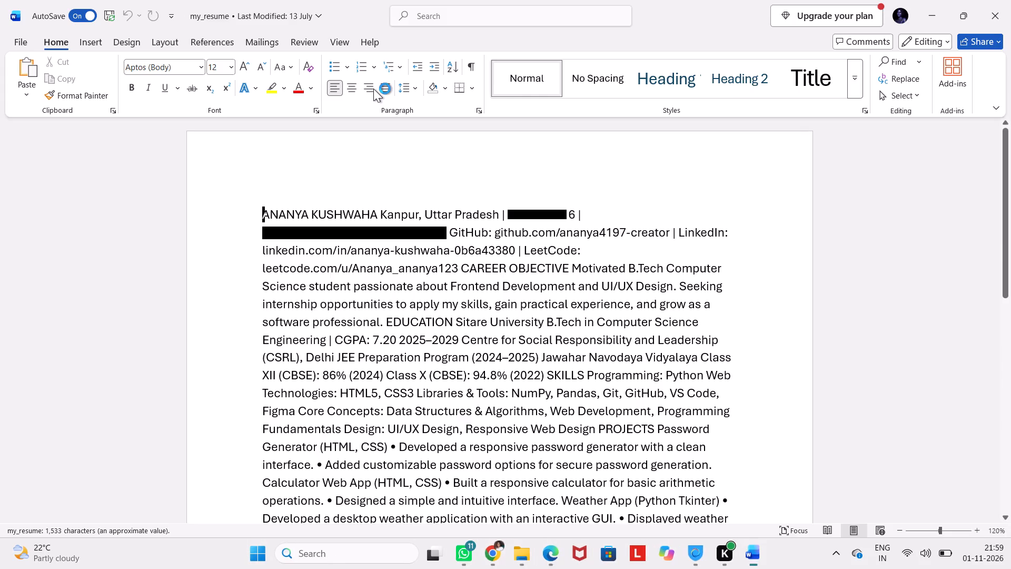
scroll(509, 302, "down", 8)
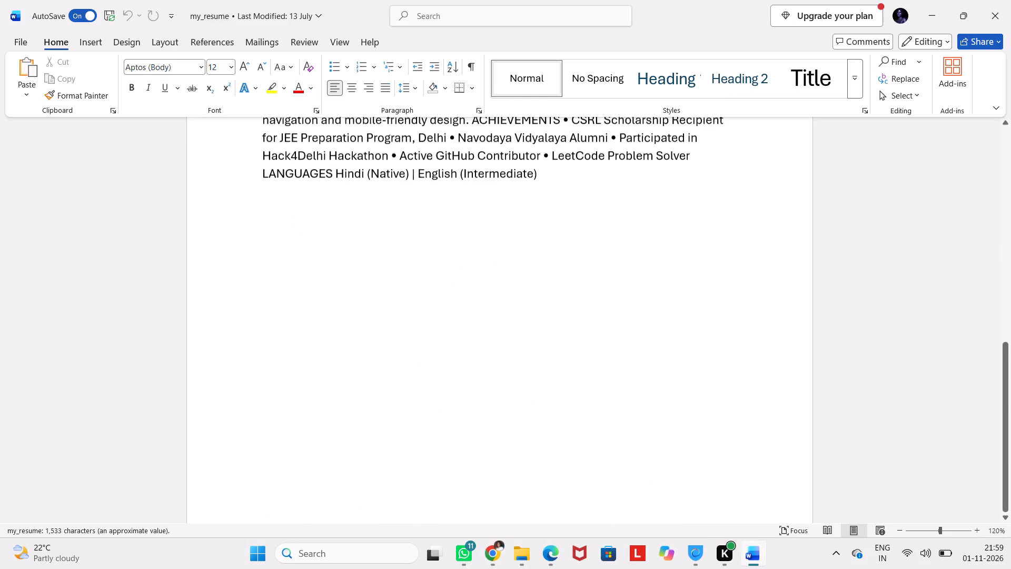
scroll(509, 302, "up", 5)
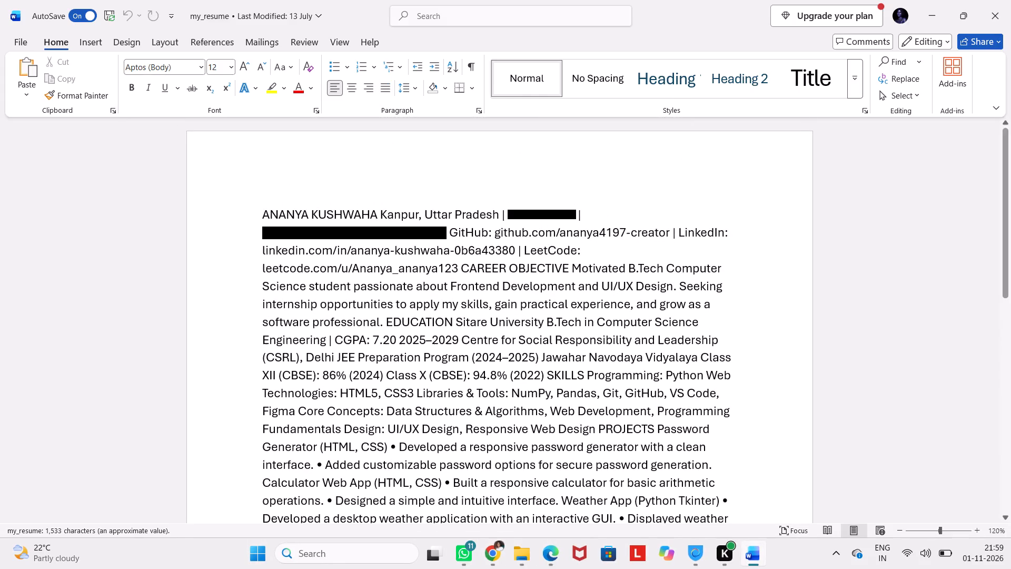
Return to File Explorer and open the other recent resume document, the one stored in Downloads.
left_click(523, 544)
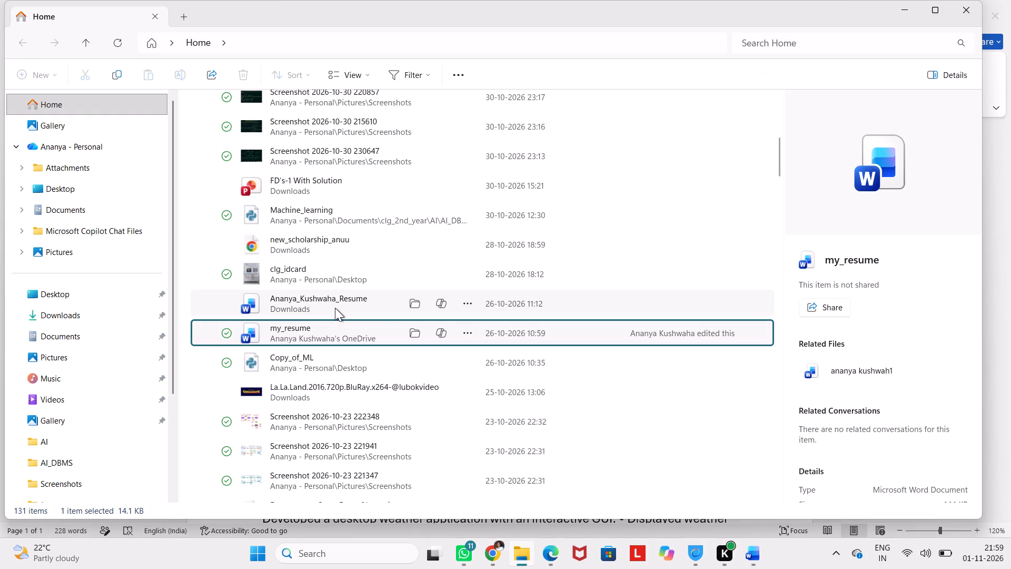
right_click(335, 308)
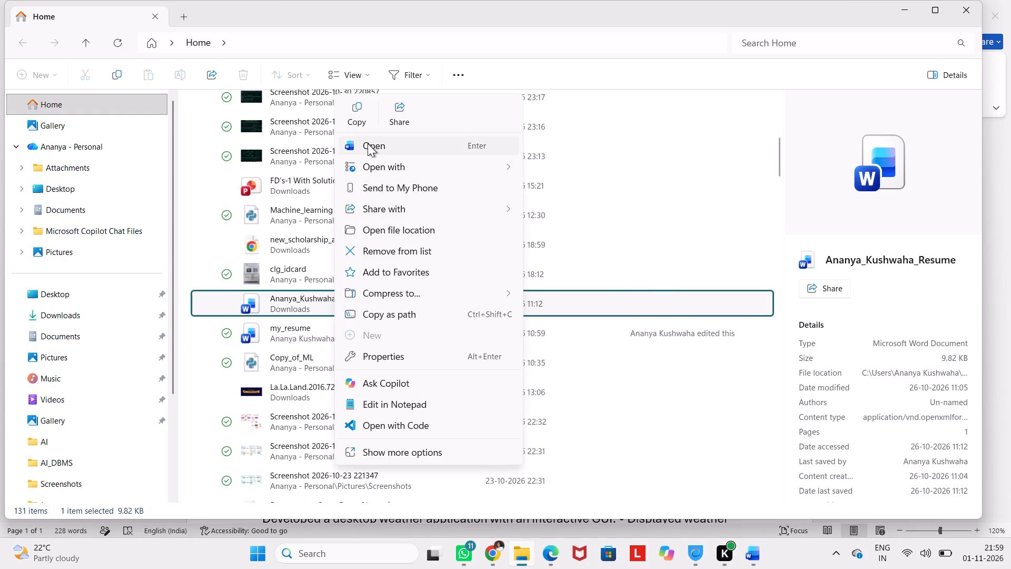
left_click(368, 143)
Read through the formatted resume, examining its header, education, skills and projects sections.
scroll(450, 316, "down", 2)
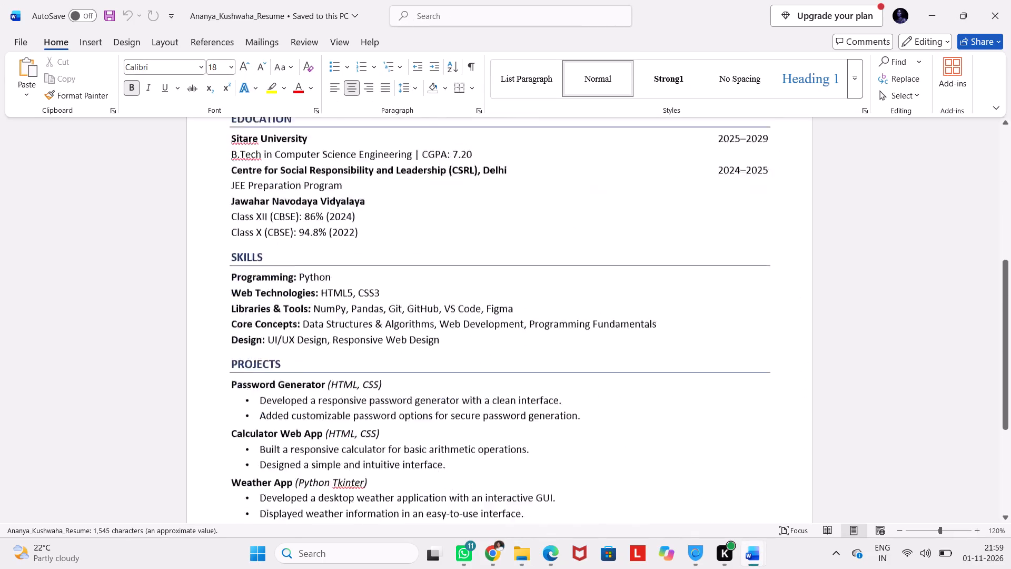
scroll(450, 316, "down", 8)
scroll(450, 316, "up", 5)
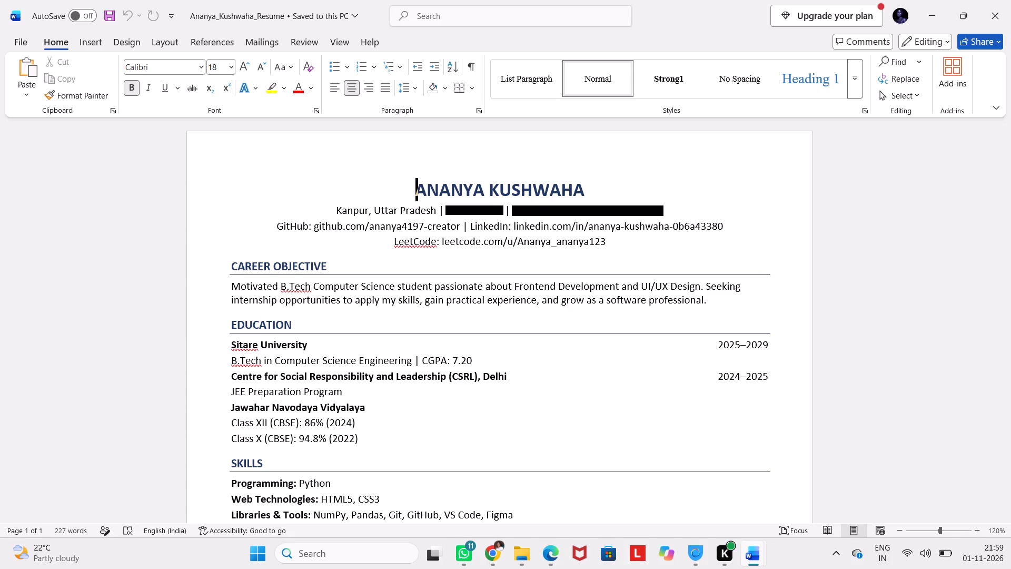
scroll(499, 380, "down", 1)
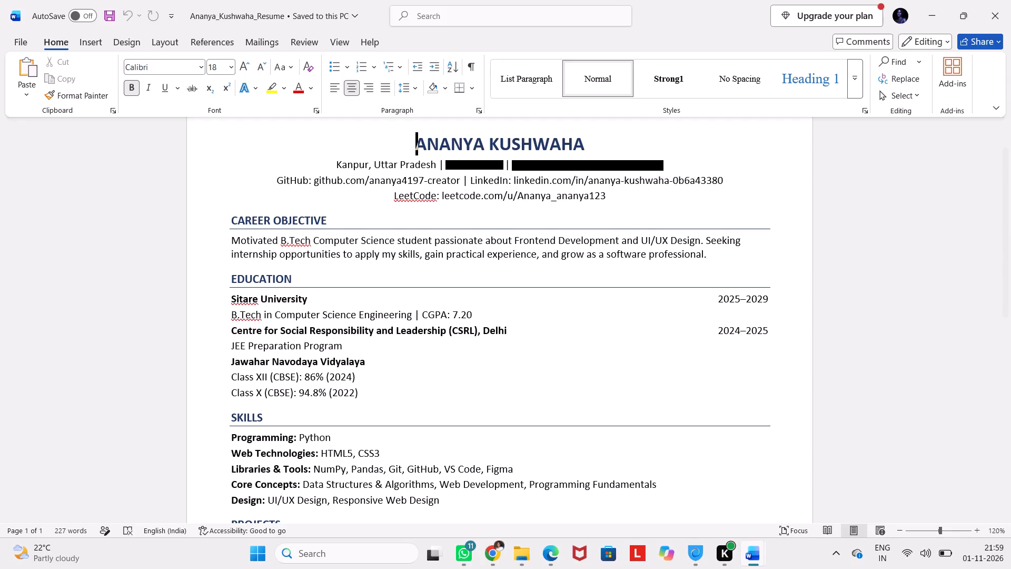
scroll(395, 413, "down", 1)
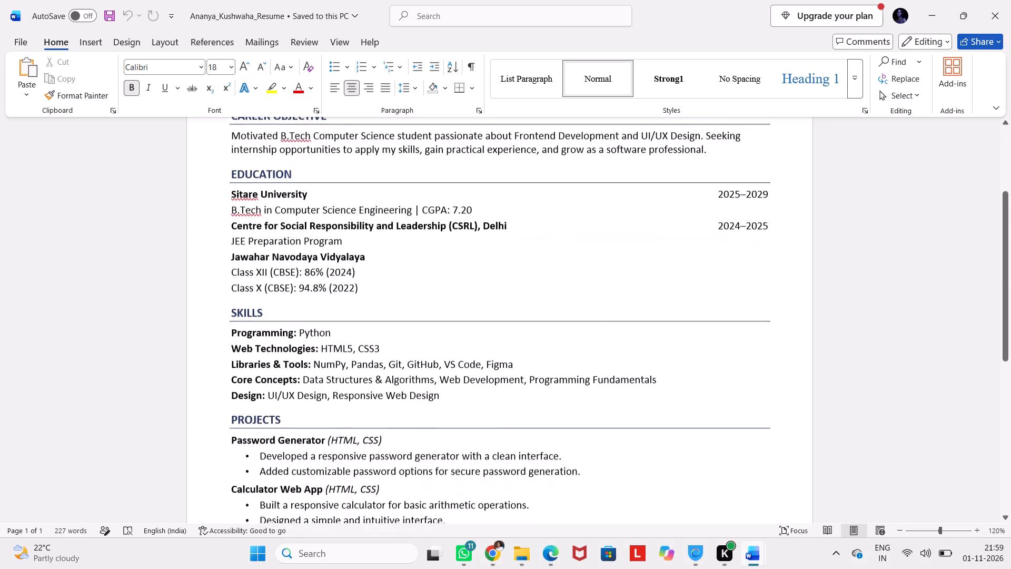
Add ", Java" after Python on the Programming line of the Skills section.
scroll(395, 413, "up", 1)
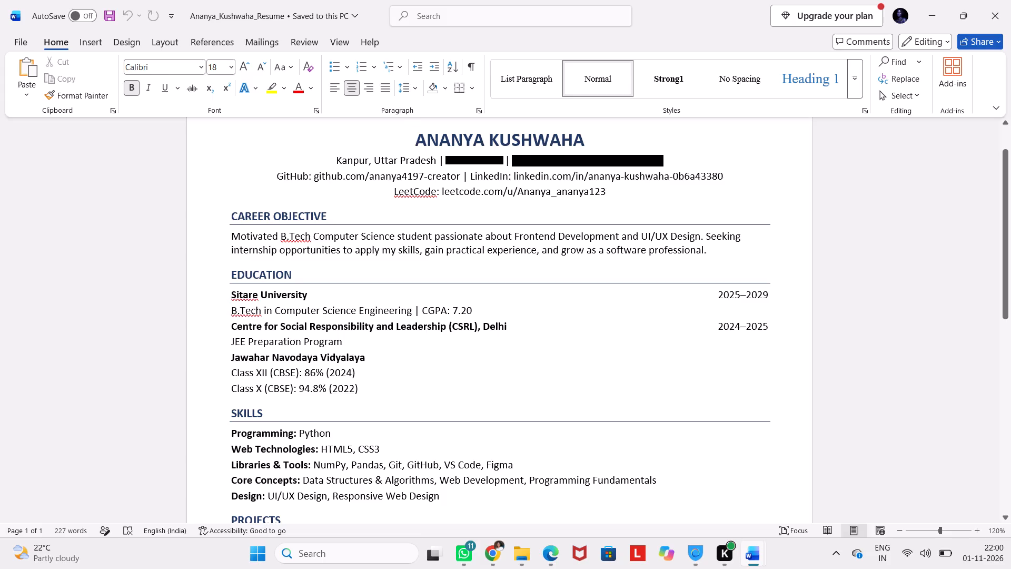
left_click(331, 433)
type(",")
key("space")
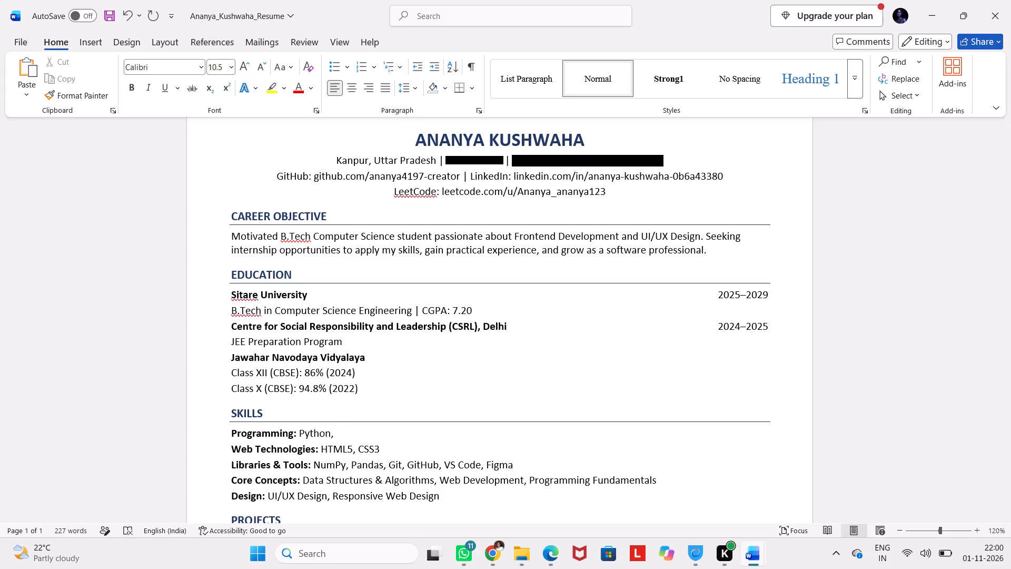
key("shift+j")
type("ava")
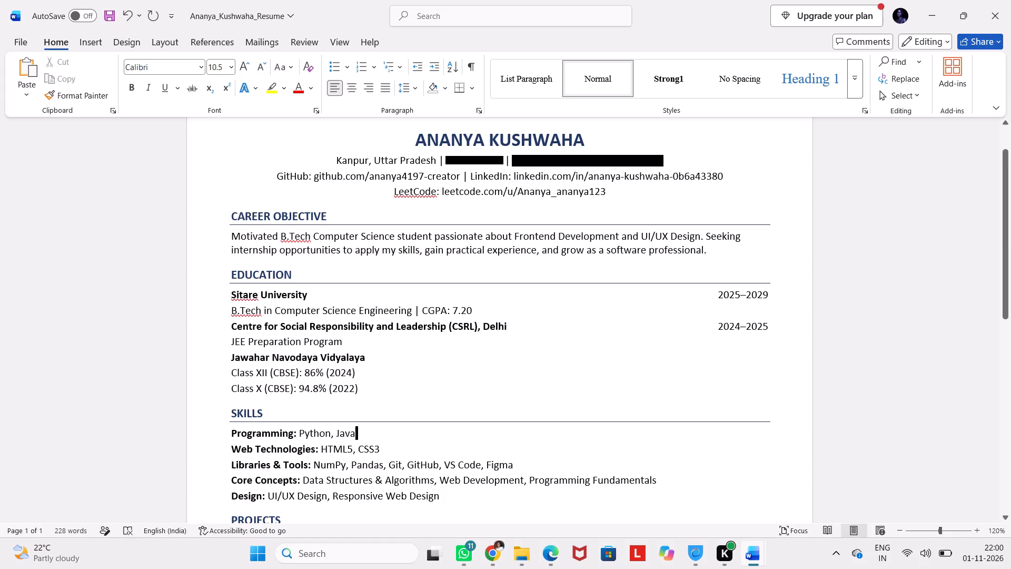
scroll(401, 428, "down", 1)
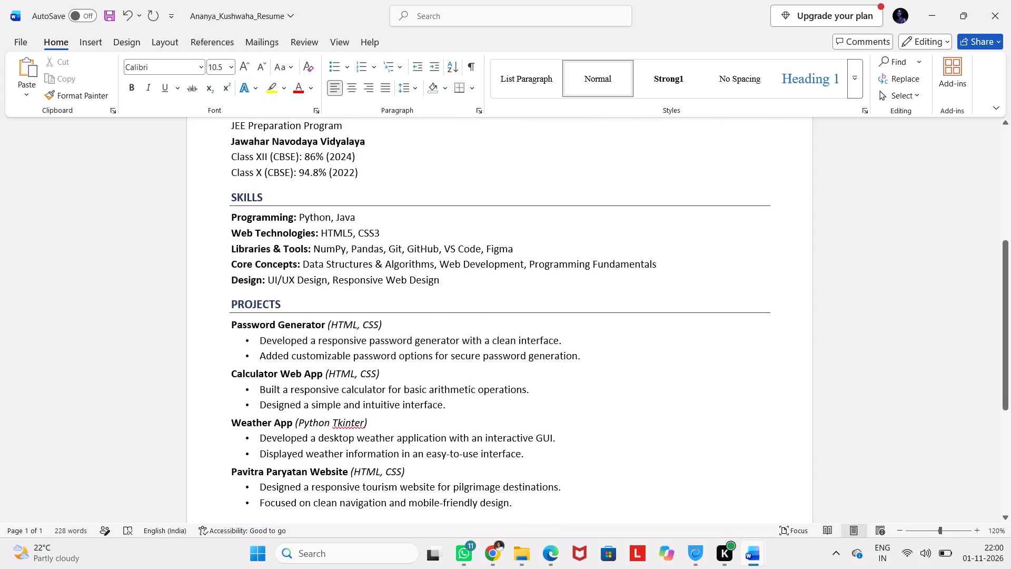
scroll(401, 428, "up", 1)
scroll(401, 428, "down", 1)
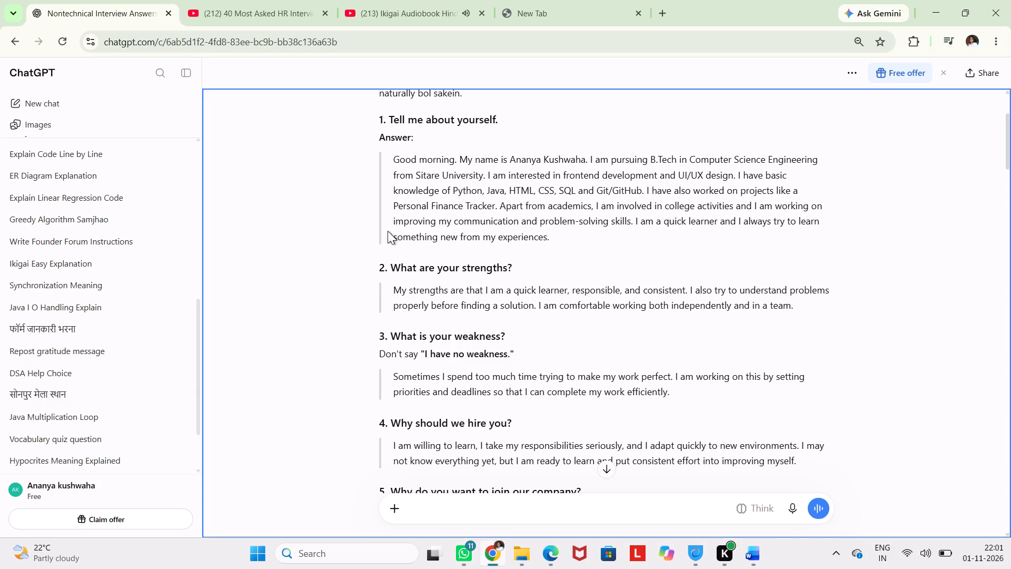
Pause the Ikigai audiobook video playing on YouTube in Chrome.
left_click(384, 13)
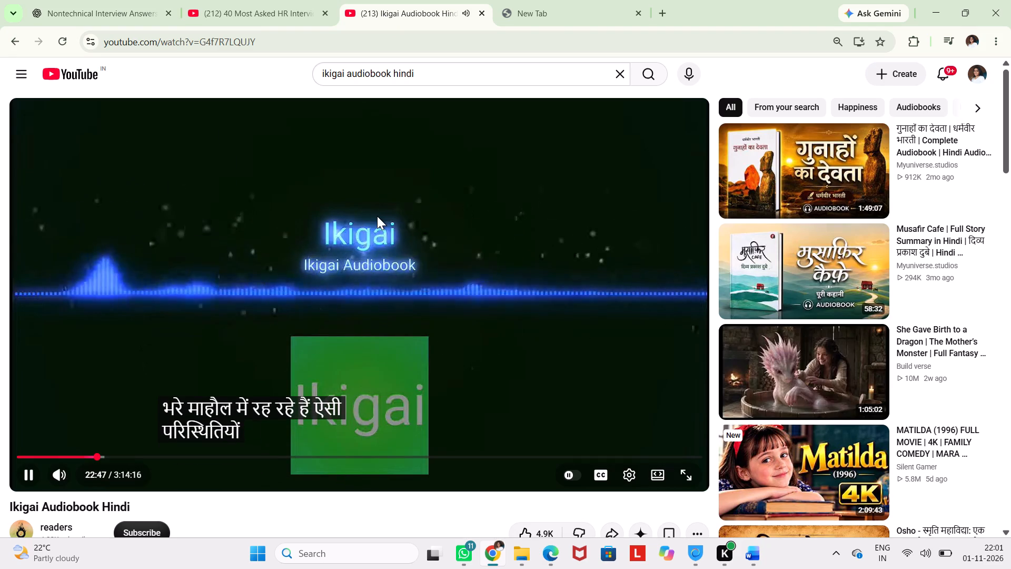
left_click(377, 216)
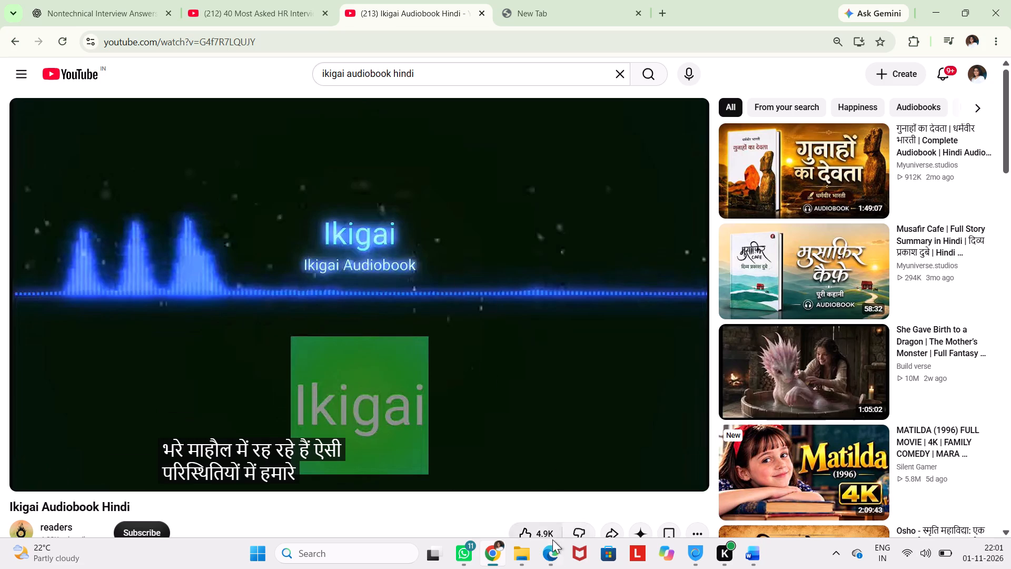
Switch back to the formatted resume in Word and delete "Responsive Web Design" from the Design line under Skills.
left_click(747, 556)
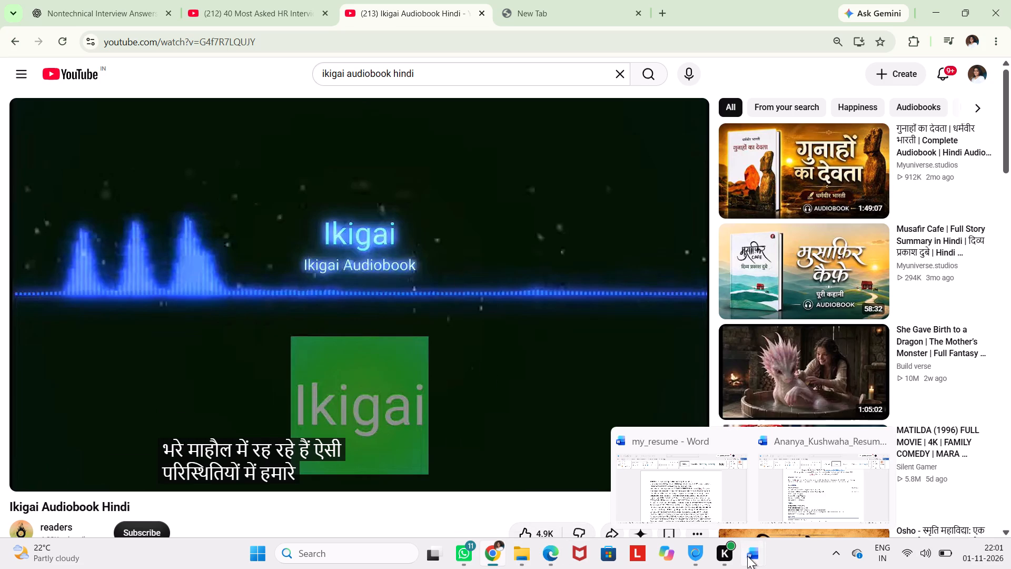
left_click(788, 517)
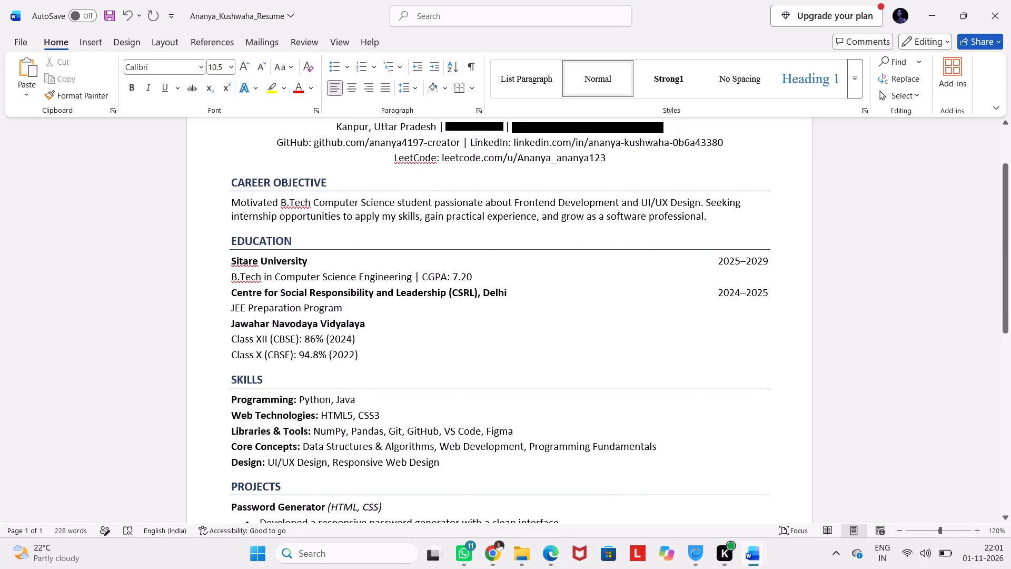
scroll(589, 401, "up", 1)
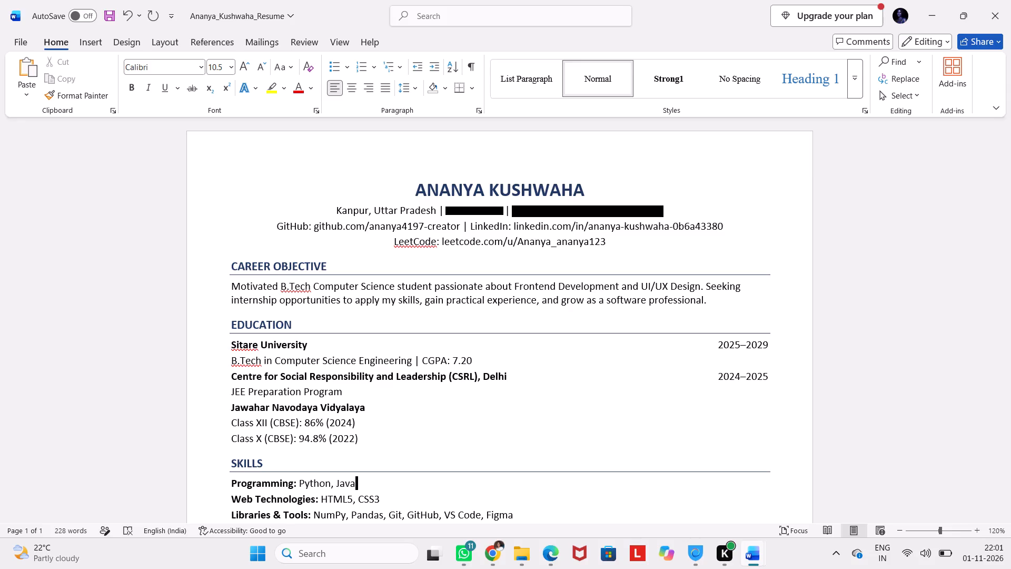
scroll(589, 401, "down", 1)
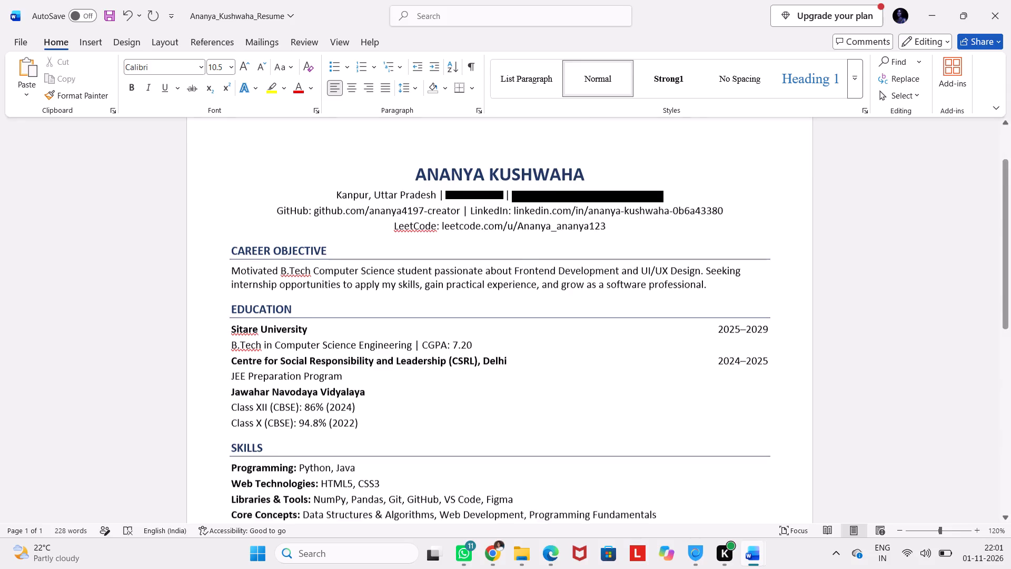
scroll(589, 401, "down", 2)
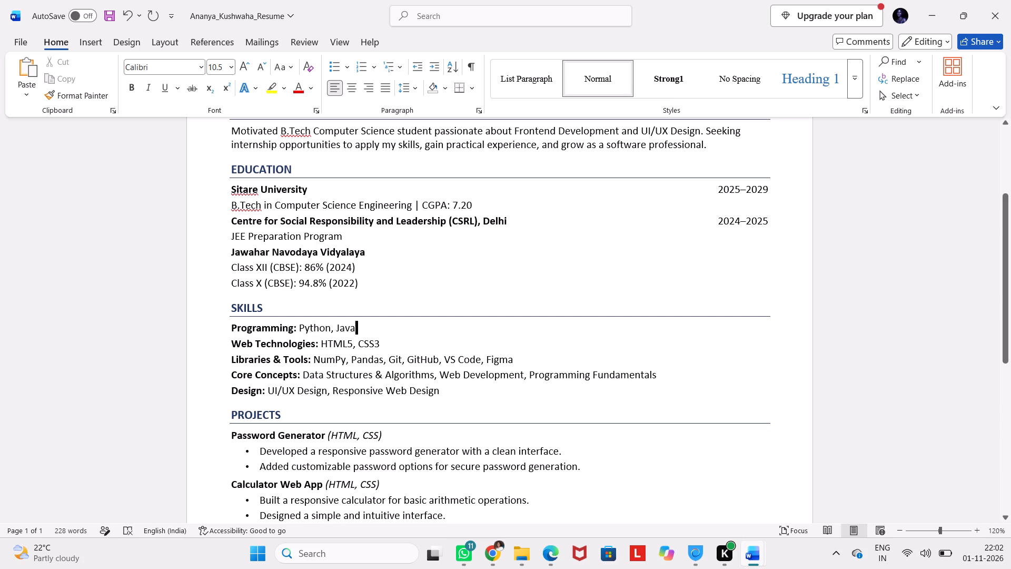
left_click(441, 390)
key("BackSpace")
key("BackSpace")
key("BackSpace")
key("BackSpace")
key("BackSpace")
key("BackSpace")
key("BackSpace")
key("BackSpace")
key("BackSpace")
key("BackSpace")
key("BackSpace")
key("BackSpace")
key("BackSpace")
key("BackSpace")
key("BackSpace")
key("BackSpace")
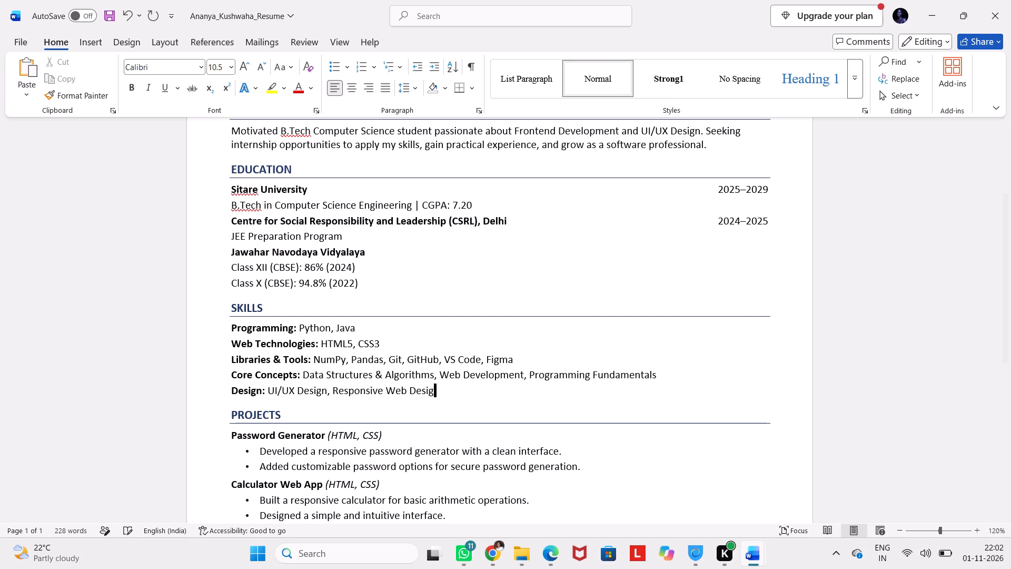
key("BackSpace")
key("BackSpace")
key("BackSpace")
key("BackSpace")
key("BackSpace")
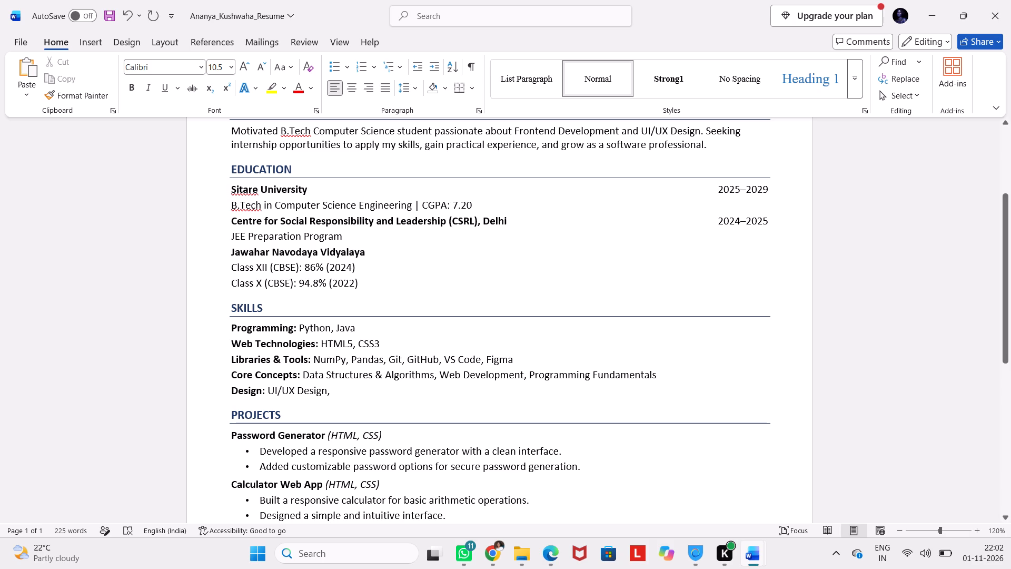
Delete "Web Development," from the Core Concepts line under Skills.
left_click(526, 376)
key("BackSpace")
key("BackSpace")
key("BackSpace")
key("BackSpace")
key("BackSpace")
key("BackSpace")
key("BackSpace")
key("BackSpace")
key("BackSpace")
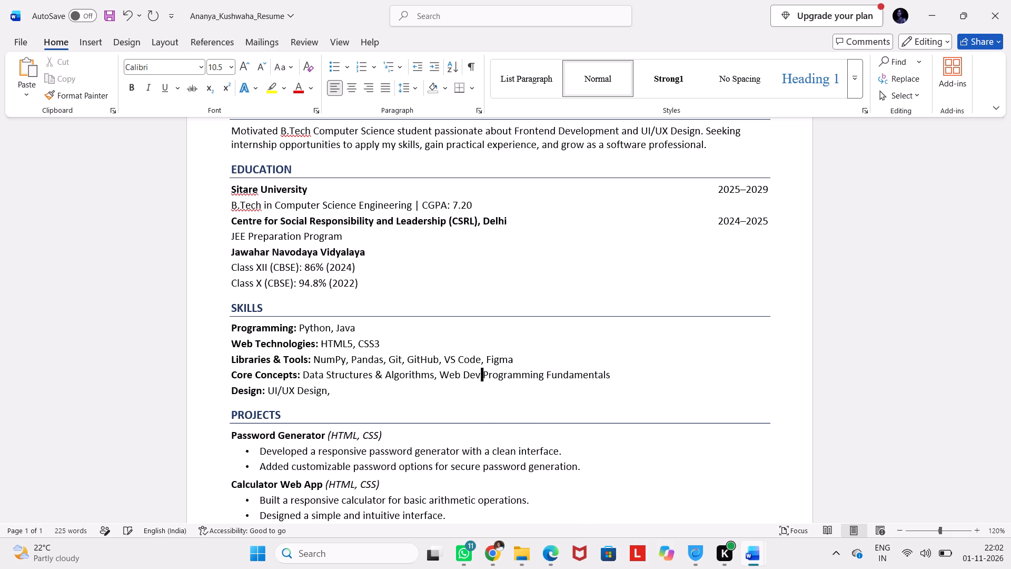
key("BackSpace")
key("BackSpace")
key("BackSpace")
key("BackSpace")
key("BackSpace")
key("BackSpace")
key("BackSpace")
key("BackSpace")
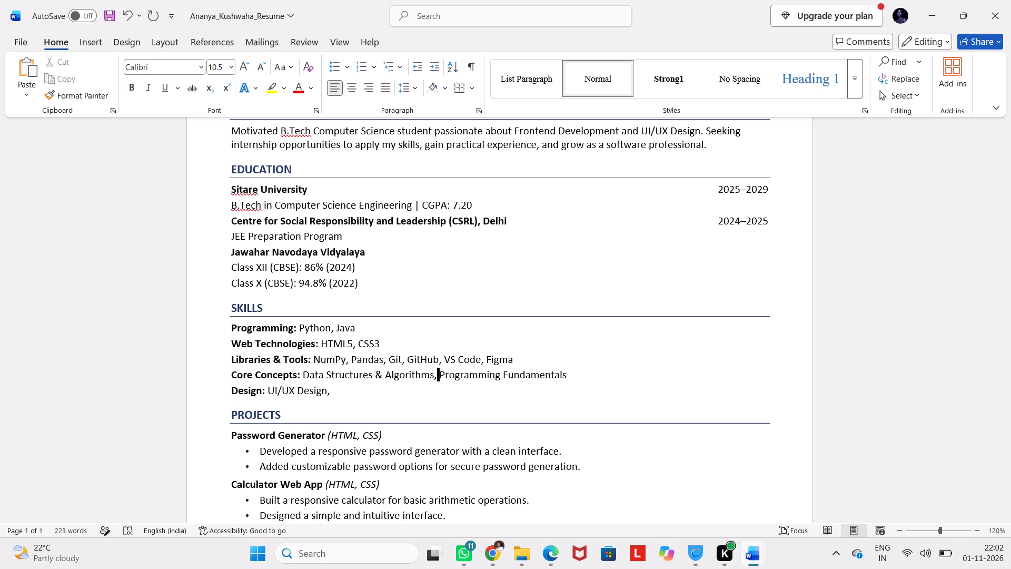
Under Projects, reword the ending of the first Weather App bullet, about the interactive GUI, to "with fast API".
scroll(607, 287, "up", 2)
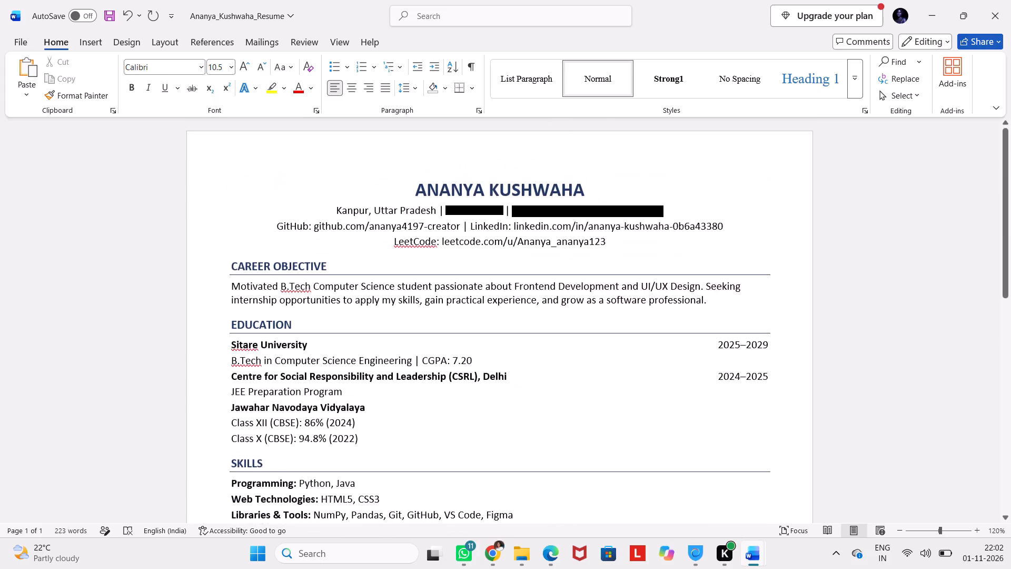
scroll(607, 287, "down", 2)
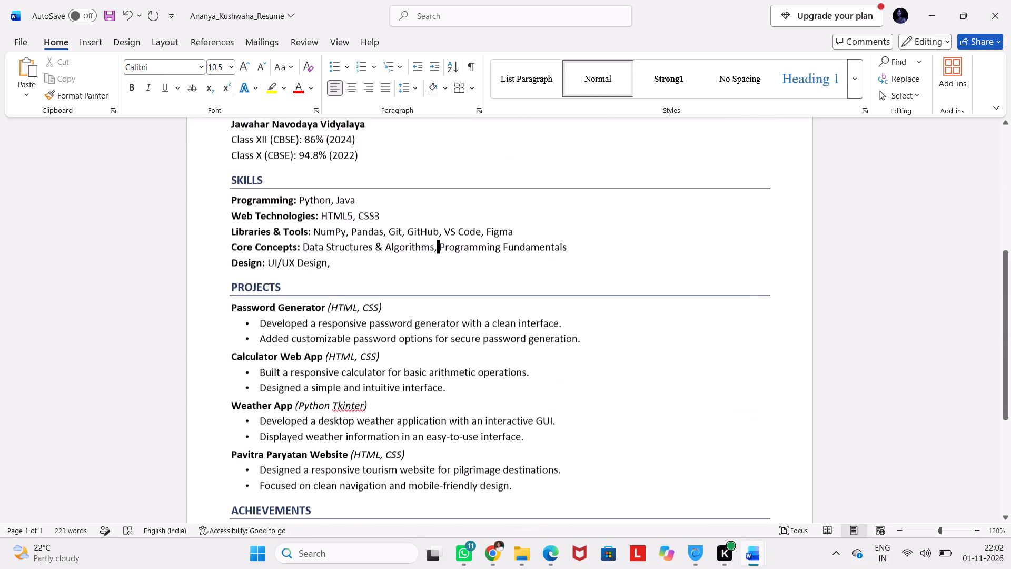
scroll(607, 287, "down", 1)
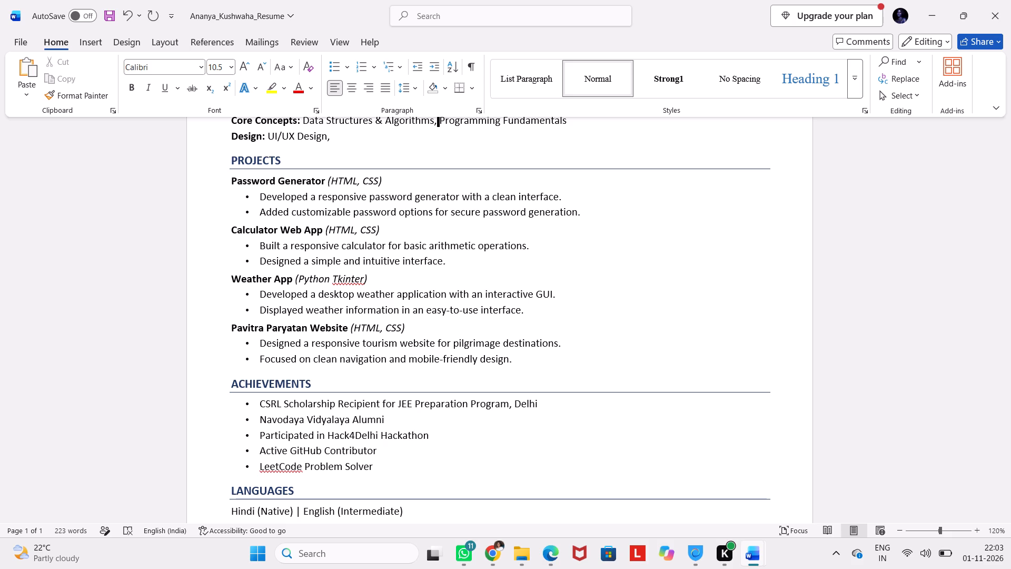
left_click(551, 294)
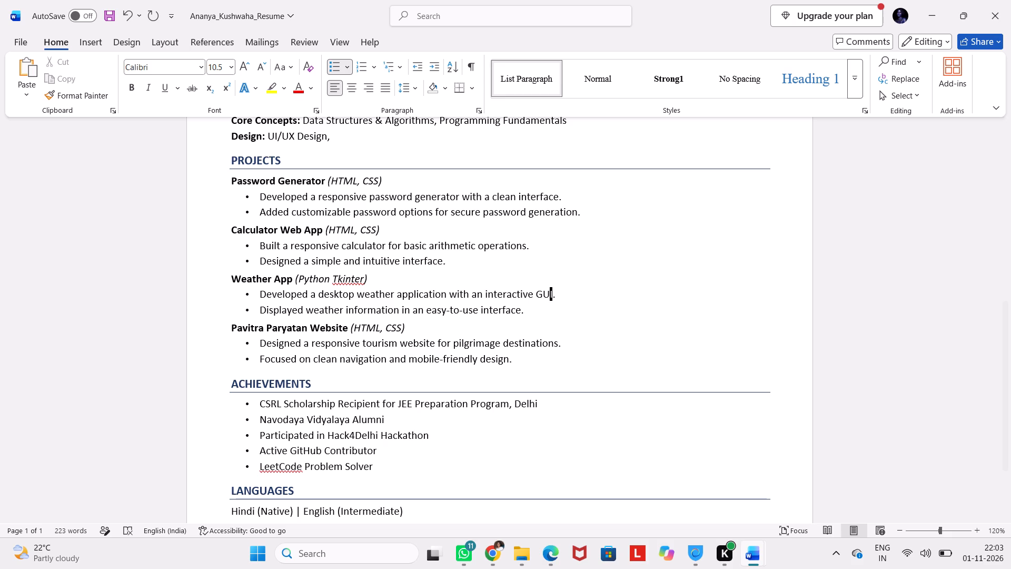
key("BackSpace")
key("BackSpace")
key("BackSpace")
key("BackSpace")
key("BackSpace")
key("BackSpace")
key("BackSpace")
key("BackSpace")
key("BackSpace")
key("BackSpace")
key("BackSpace")
key("BackSpace")
key("BackSpace")
key("BackSpace")
key("BackSpace")
key("BackSpace")
key("BackSpace")
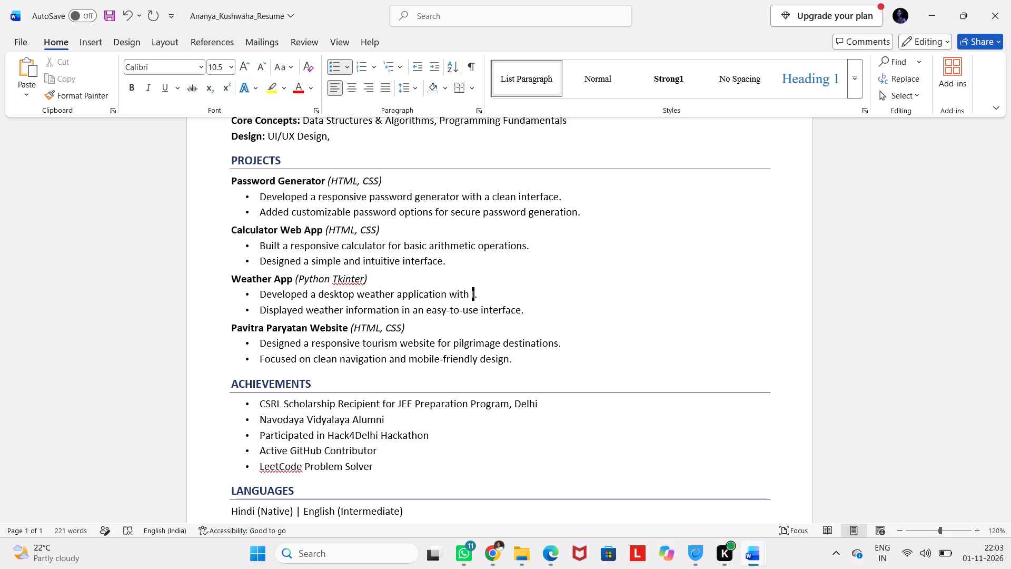
key("a")
key("BackSpace")
type("fast")
key("space")
type("API")
Delete "in an easy-to-use interface" from the second Weather App bullet, keeping the final period.
left_click(520, 308)
key("BackSpace")
key("BackSpace")
key("BackSpace")
key("BackSpace")
key("BackSpace")
key("BackSpace")
key("BackSpace")
key("BackSpace")
key("BackSpace")
key("BackSpace")
key("BackSpace")
key("BackSpace")
key("BackSpace")
key("BackSpace")
key("BackSpace")
key("BackSpace")
key("BackSpace")
key("BackSpace")
key("BackSpace")
key("BackSpace")
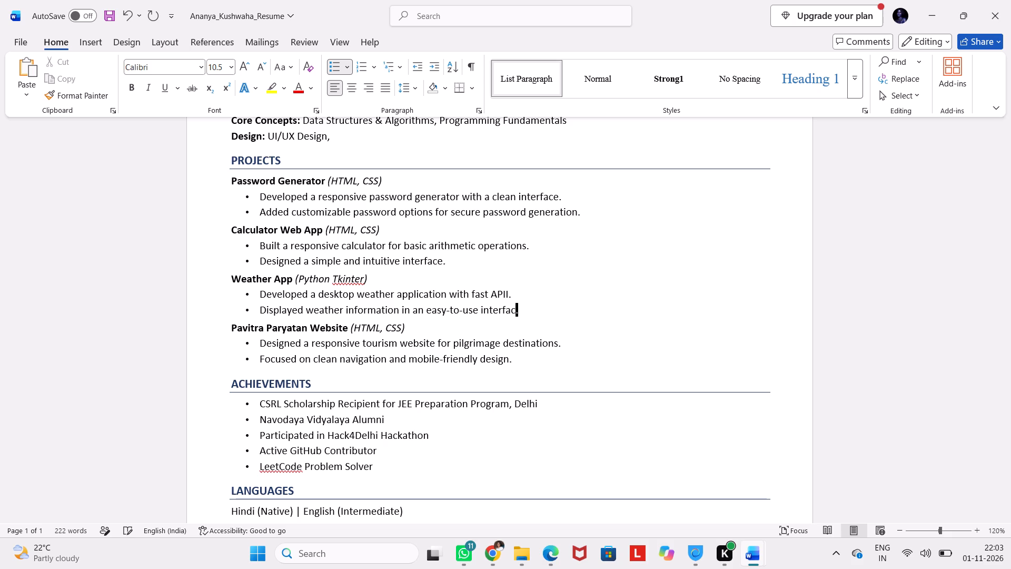
key("BackSpace")
key("BackSpace")
key("BackSpace")
key("BackSpace")
key("BackSpace")
key("BackSpace")
key("BackSpace")
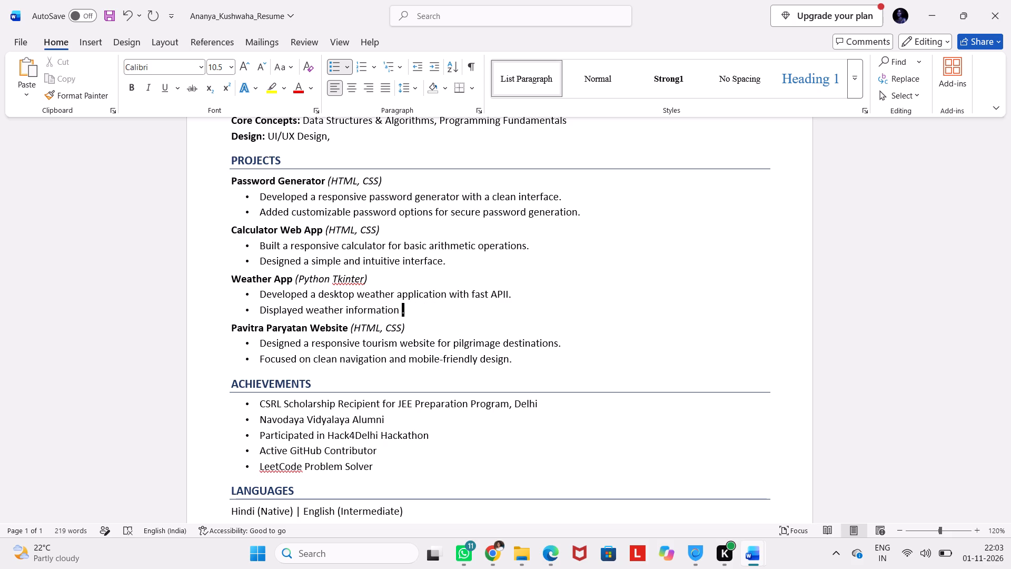
Insert "live" before "weather information" in the second Weather App bullet.
left_click(304, 309)
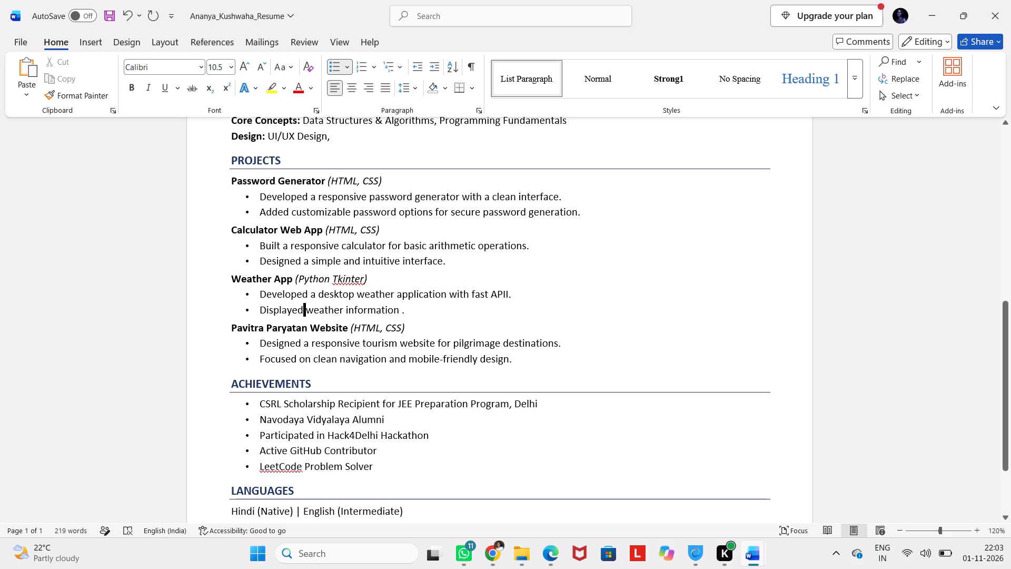
key("space")
type("live")
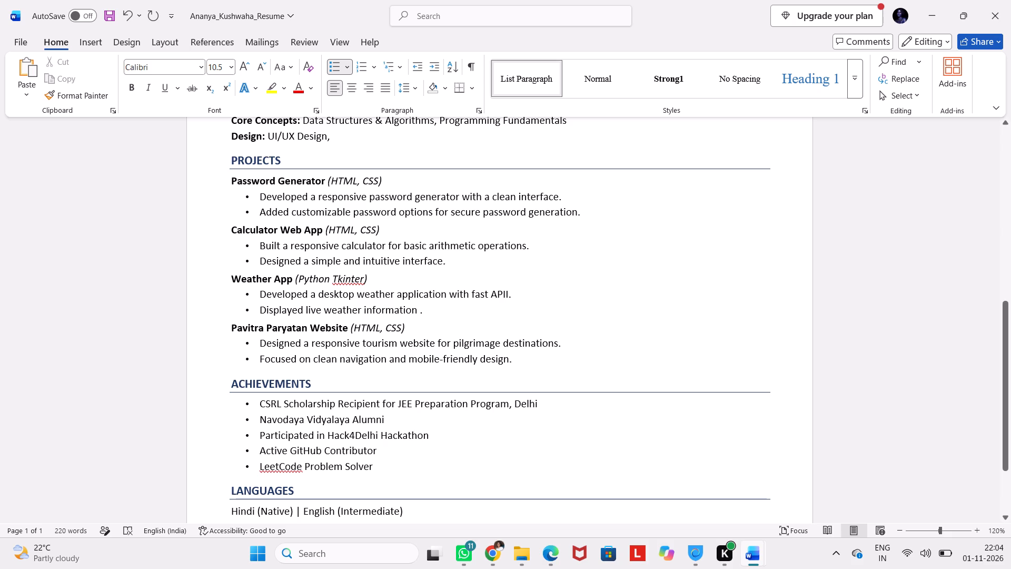
Delete "and intuitive" from the second Calculator Web App bullet under Projects.
left_click(398, 261)
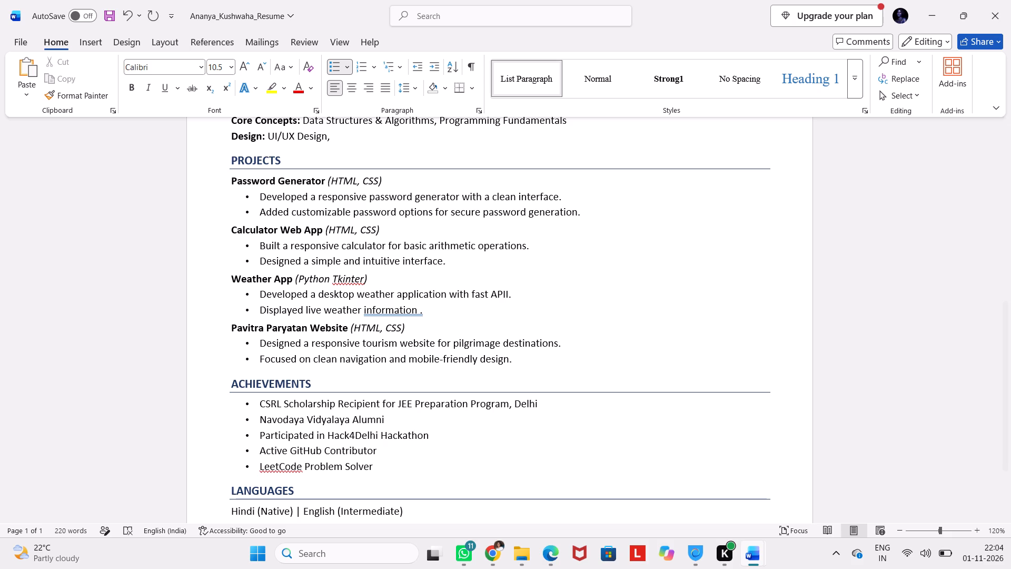
key("BackSpace")
key("BackSpace")
key("BackSpace")
key("BackSpace")
key("BackSpace")
key("BackSpace")
key("BackSpace")
key("BackSpace")
key("BackSpace")
key("BackSpace")
key("BackSpace")
key("BackSpace")
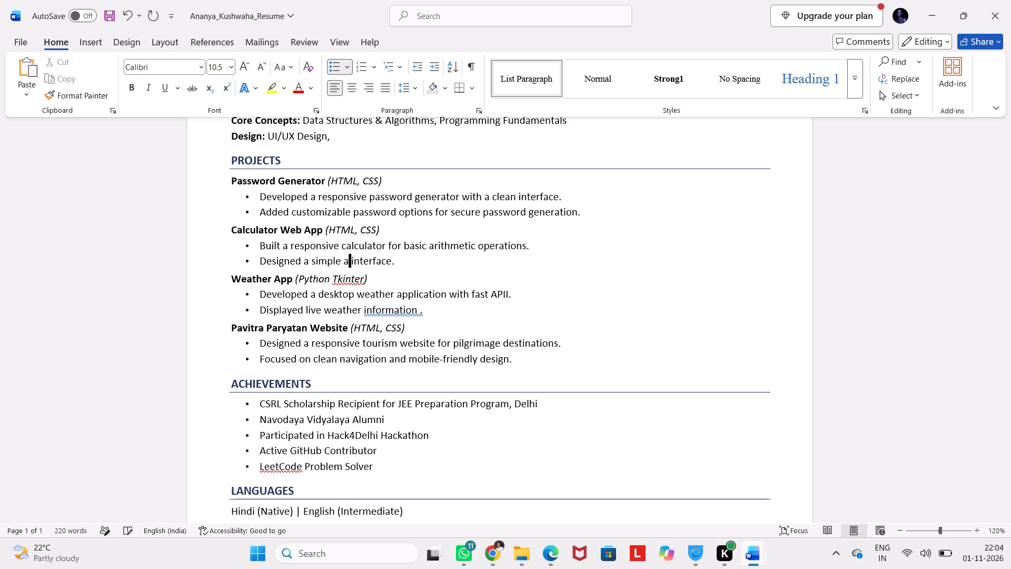
key("BackSpace")
key("BackSpace")
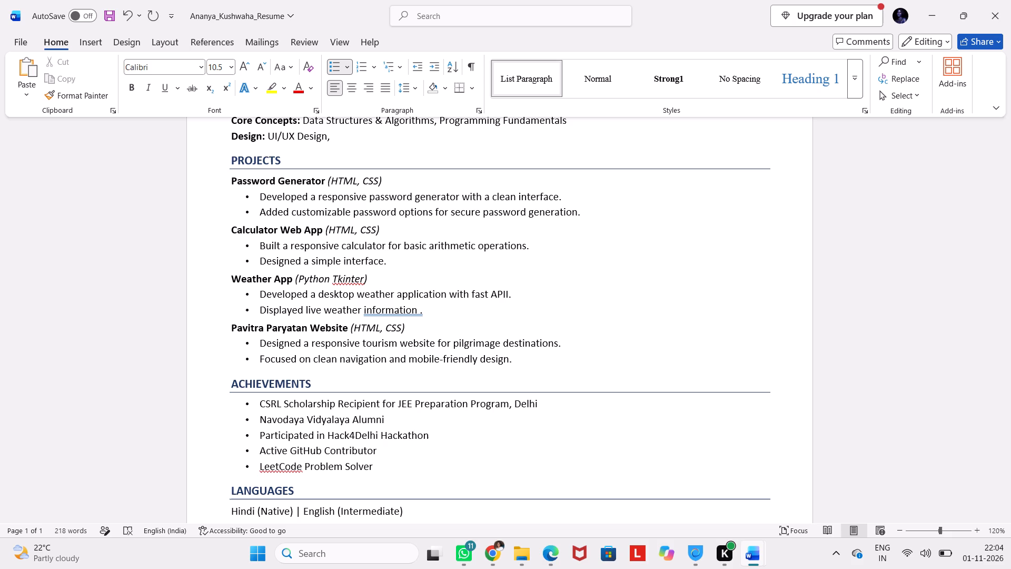
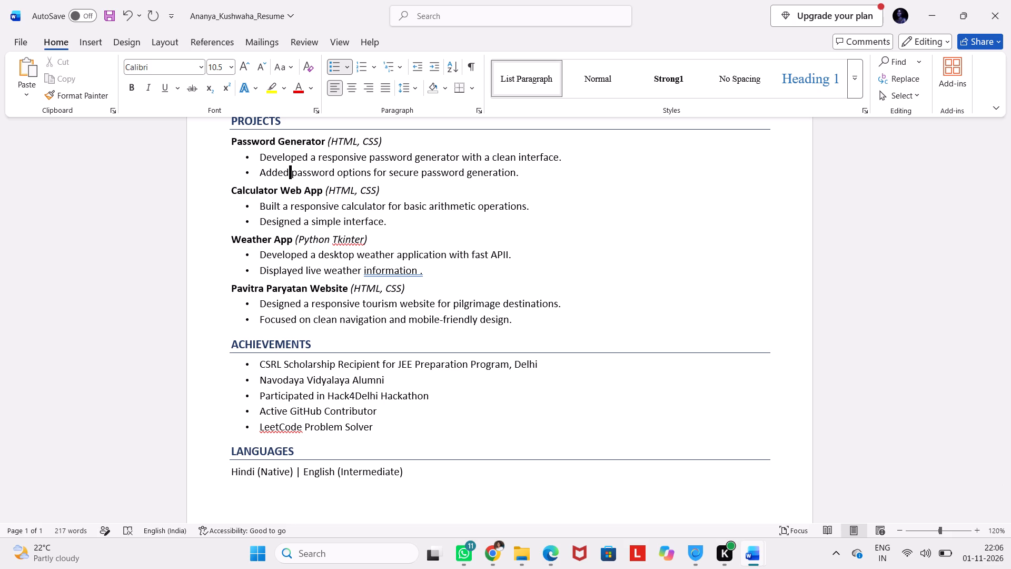
Correct "APII" to "API" at the end of the first Weather App bullet under Projects.
left_click(506, 254)
left_click(506, 254)
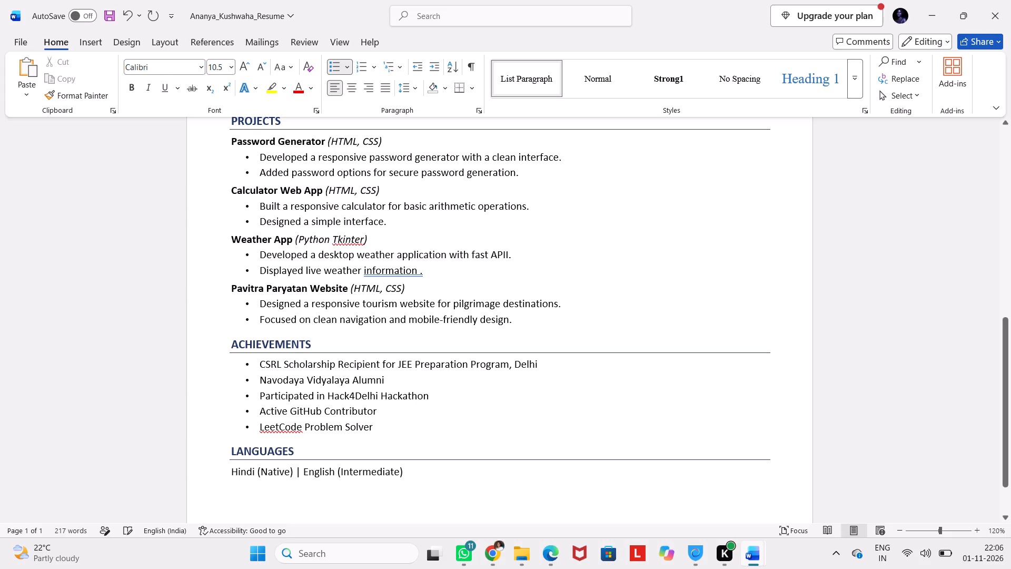
key("BackSpace")
Delete "Figma" and its preceding comma from the end of the Libraries & Tools line in the Skills section.
scroll(541, 244, "up", 4)
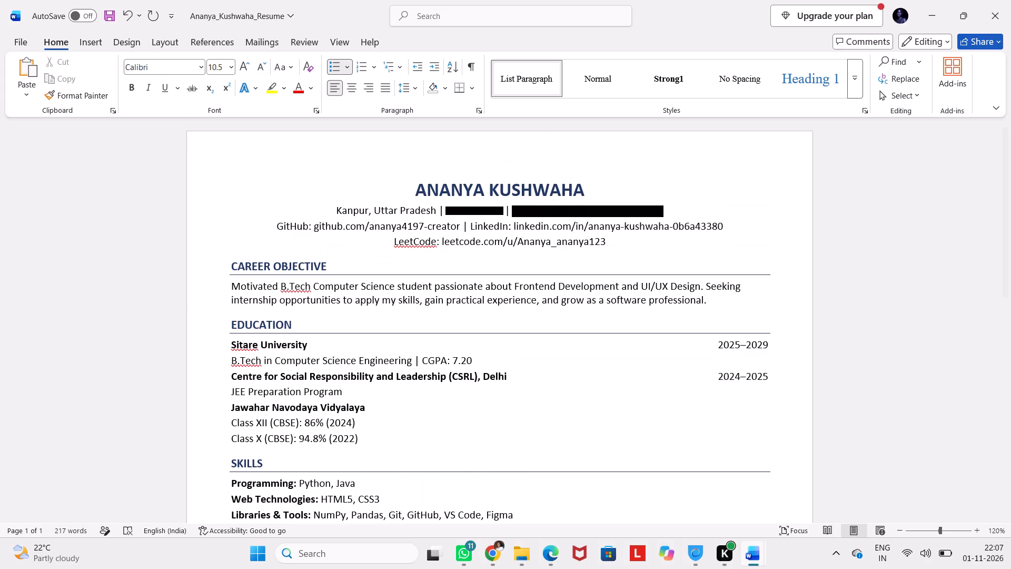
scroll(541, 244, "down", 3)
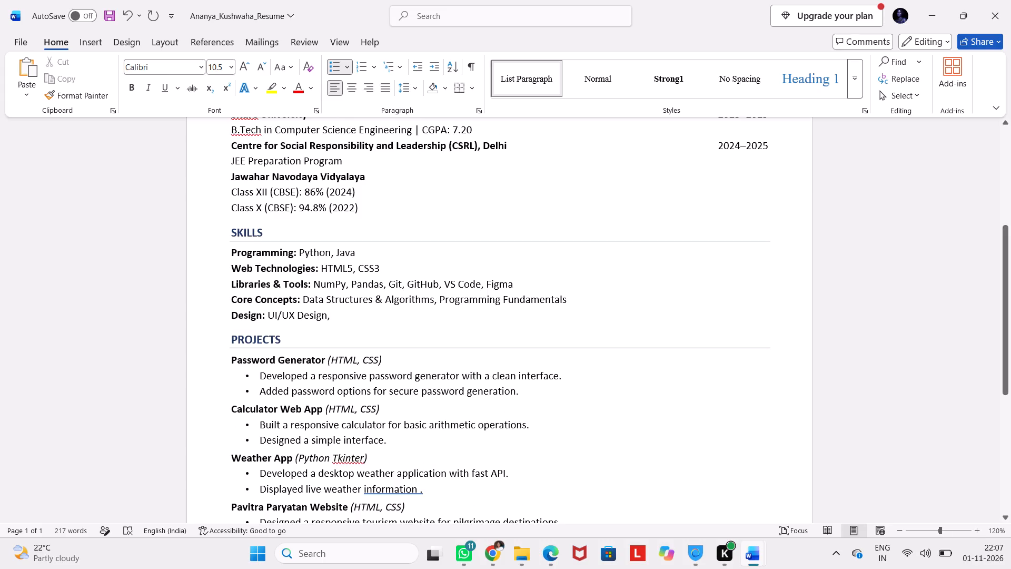
left_click(515, 283)
key("BackSpace")
key("BackSpace")
key("BackSpace")
key("BackSpace")
key("BackSpace")
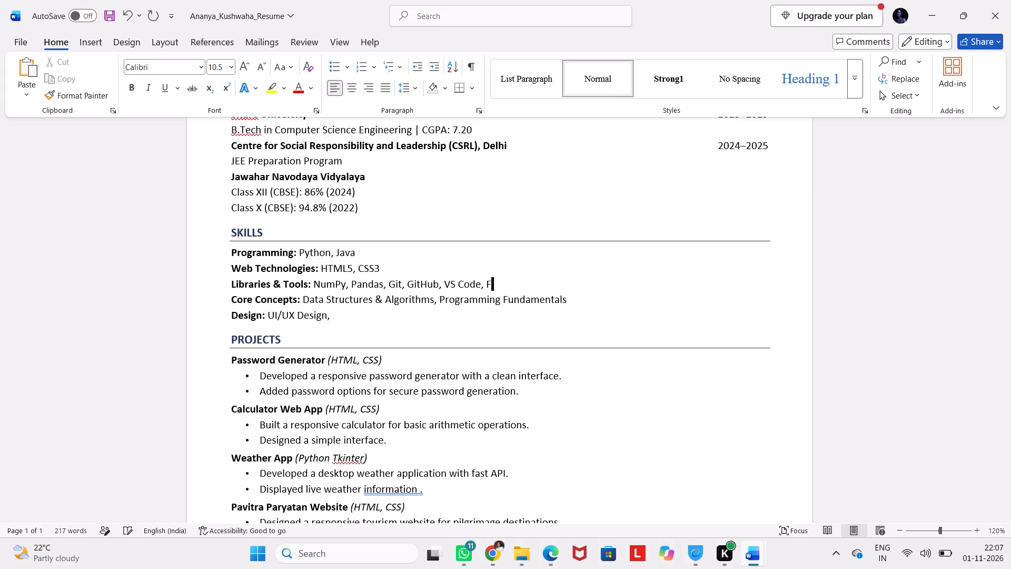
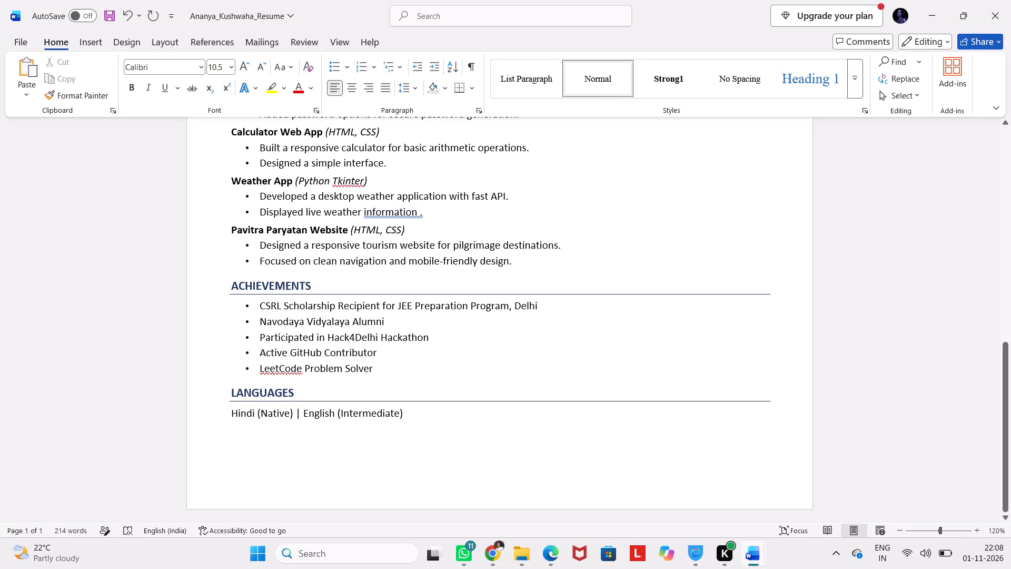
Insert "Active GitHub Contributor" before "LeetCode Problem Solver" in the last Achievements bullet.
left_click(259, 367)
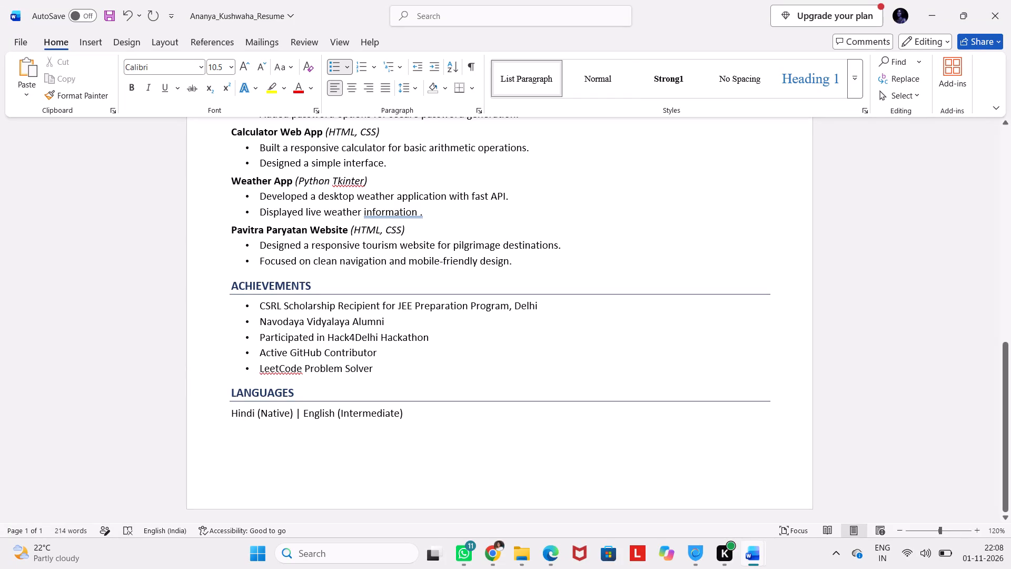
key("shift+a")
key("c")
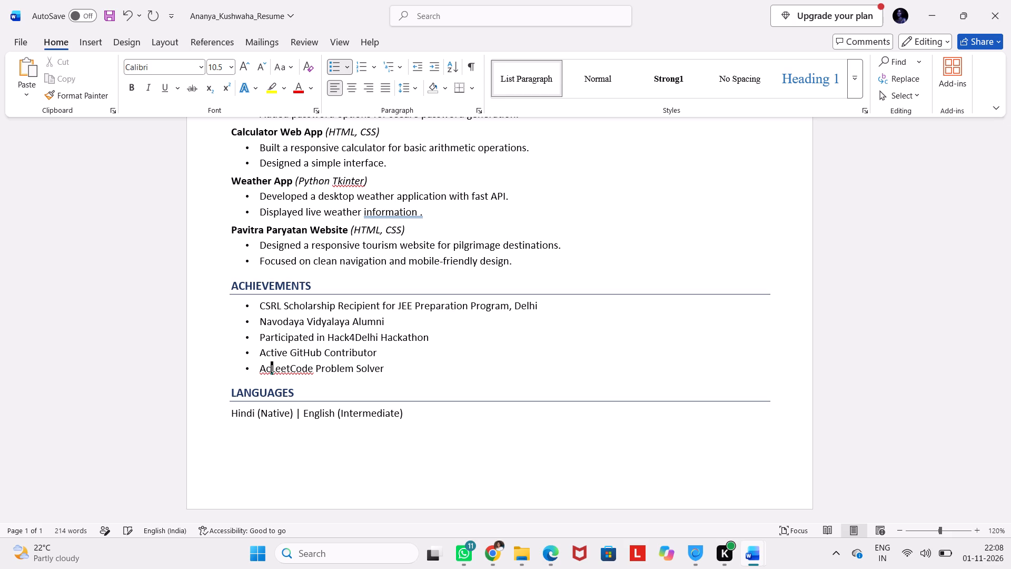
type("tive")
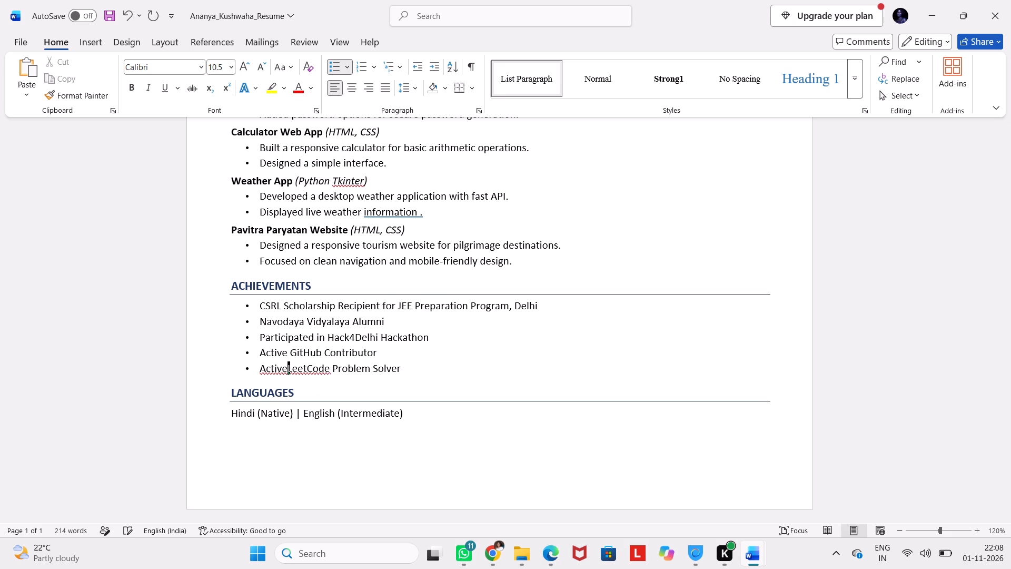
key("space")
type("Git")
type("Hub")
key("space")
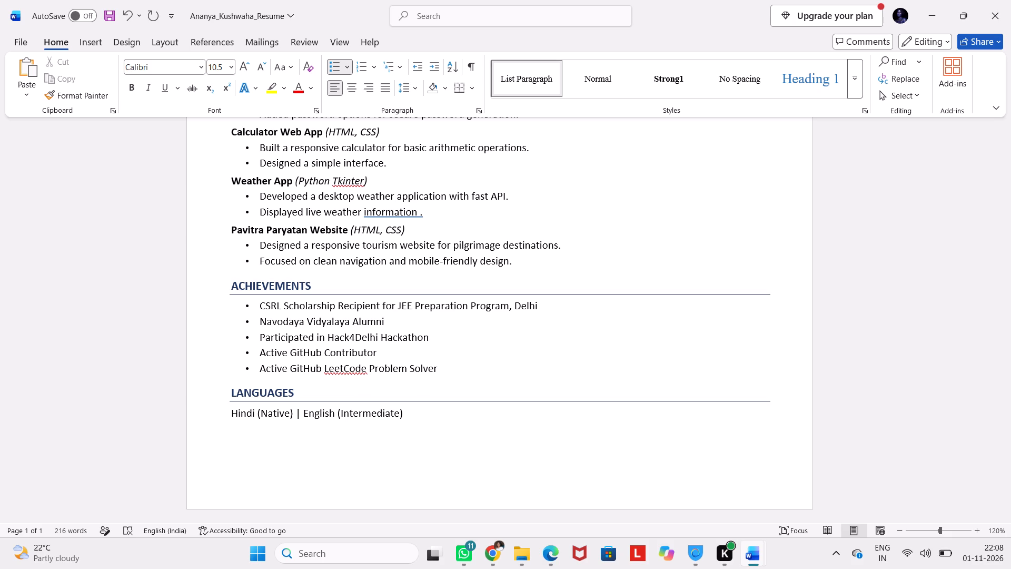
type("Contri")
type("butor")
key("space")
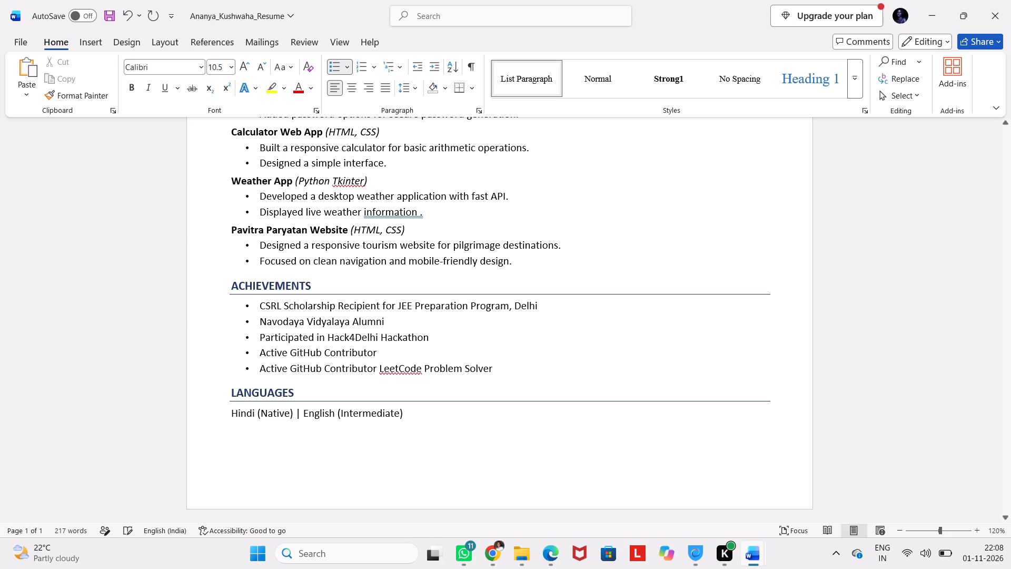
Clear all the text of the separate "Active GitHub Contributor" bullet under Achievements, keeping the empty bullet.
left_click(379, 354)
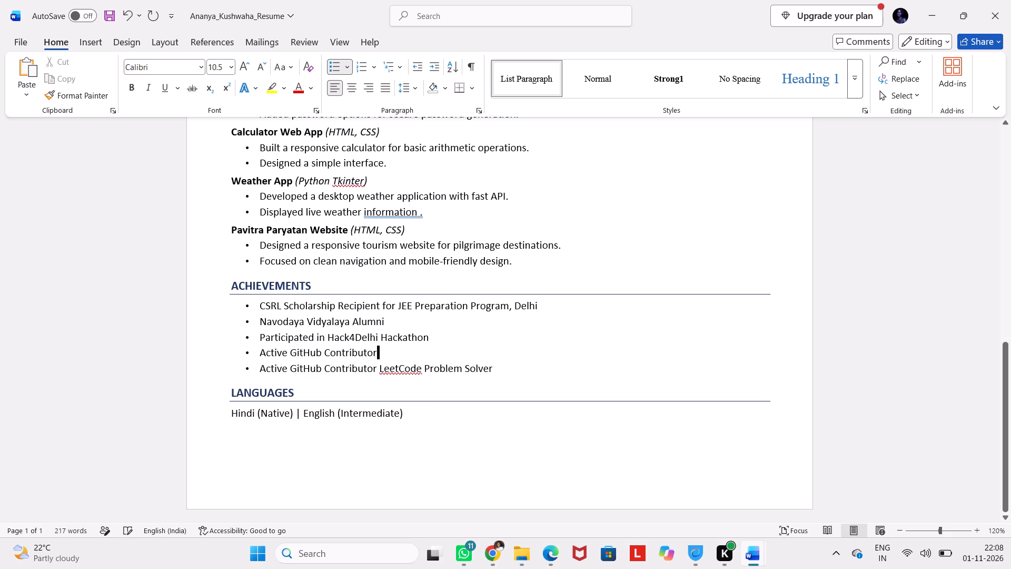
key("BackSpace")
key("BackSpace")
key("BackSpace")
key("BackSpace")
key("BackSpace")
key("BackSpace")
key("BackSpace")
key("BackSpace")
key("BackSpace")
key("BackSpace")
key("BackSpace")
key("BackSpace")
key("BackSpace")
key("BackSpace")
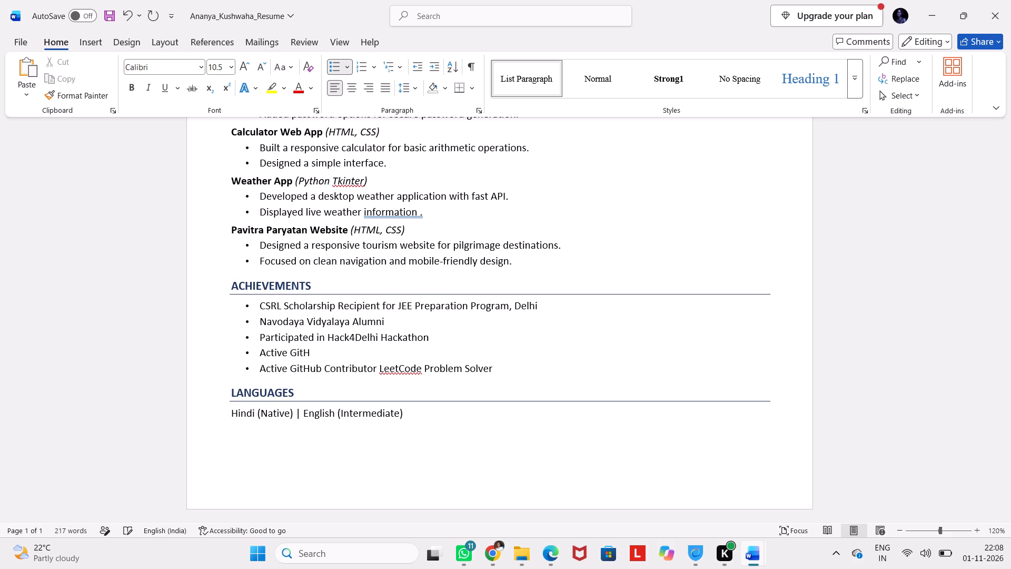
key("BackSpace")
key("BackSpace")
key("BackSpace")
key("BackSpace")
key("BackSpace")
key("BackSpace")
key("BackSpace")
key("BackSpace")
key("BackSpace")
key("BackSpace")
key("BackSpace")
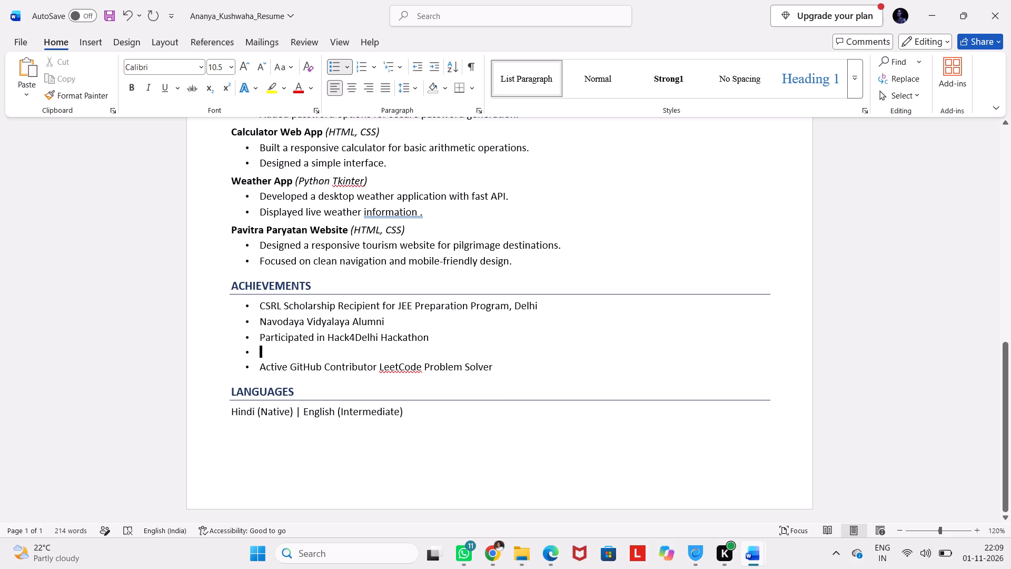
Insert "& Smart India" between "Hack4Delhi" and "Hackathon" in the Achievements participation bullet.
left_click(380, 336)
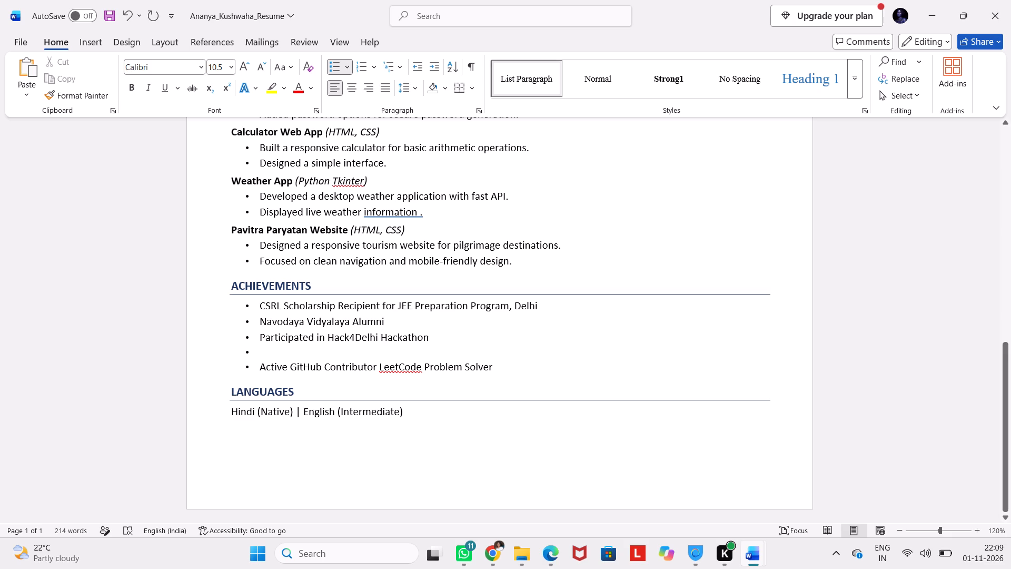
left_click(380, 336)
key("shift+ampersand")
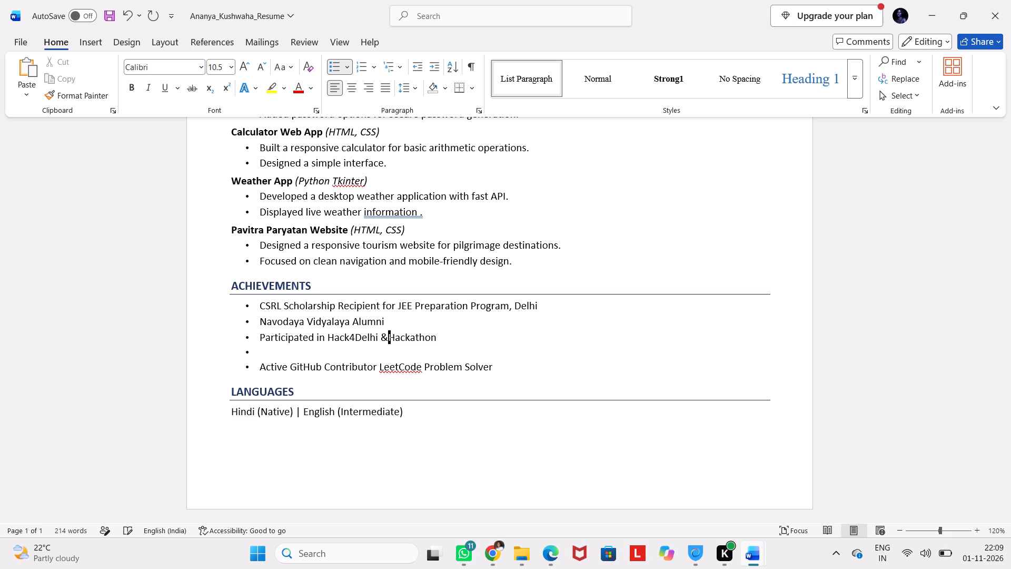
key("space")
type("Smart")
type("India")
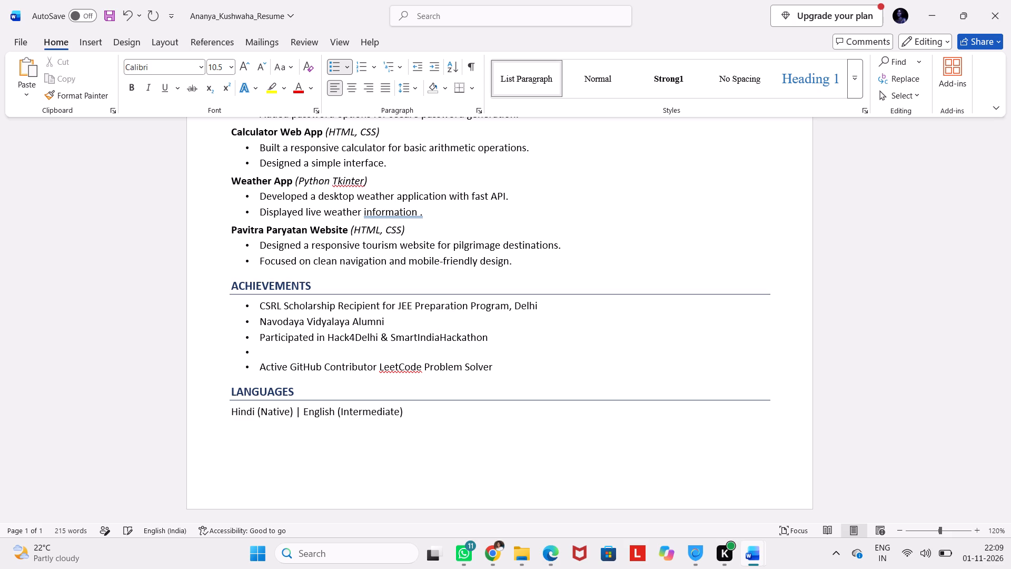
key("space")
left_click(417, 335)
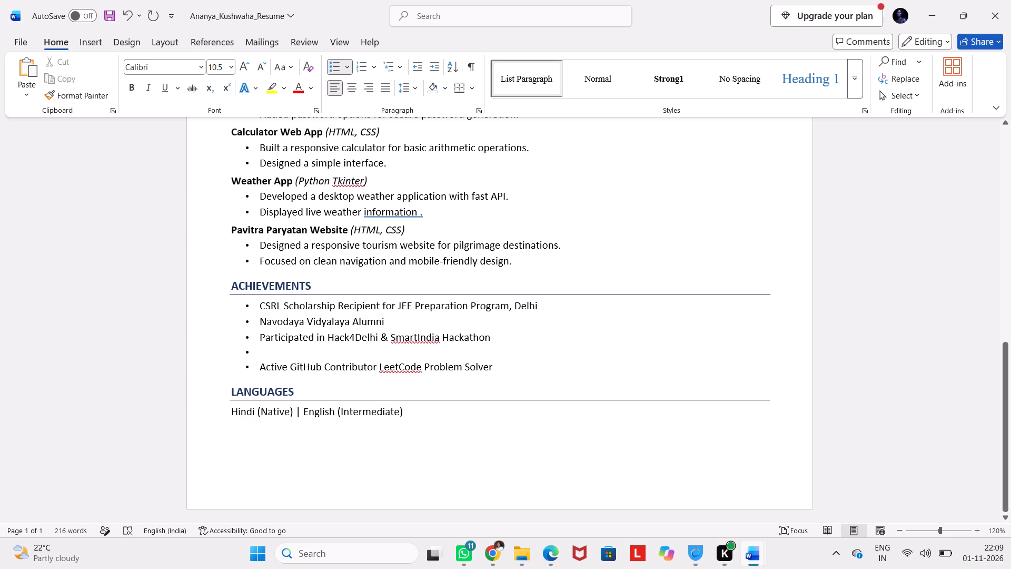
key("space")
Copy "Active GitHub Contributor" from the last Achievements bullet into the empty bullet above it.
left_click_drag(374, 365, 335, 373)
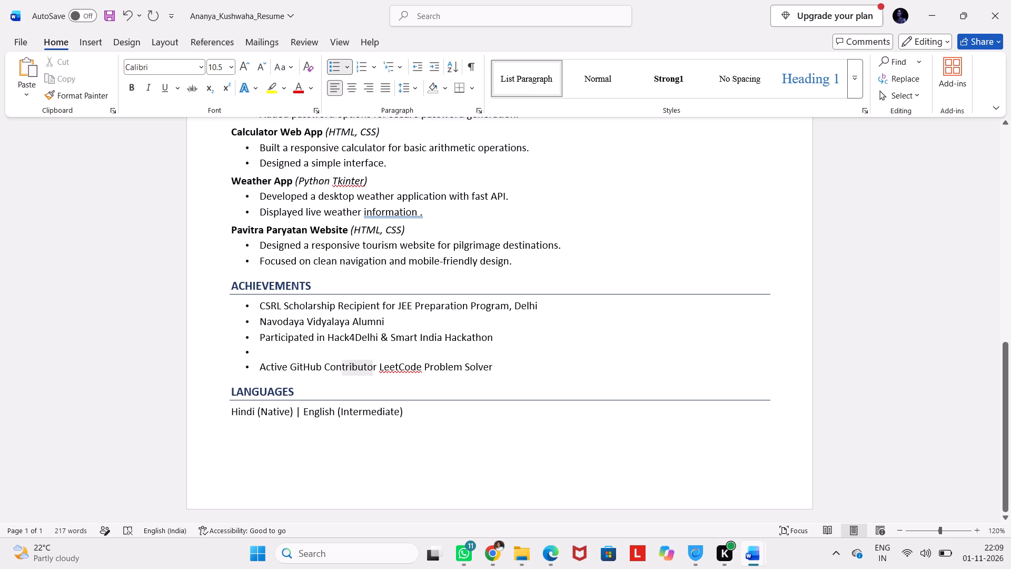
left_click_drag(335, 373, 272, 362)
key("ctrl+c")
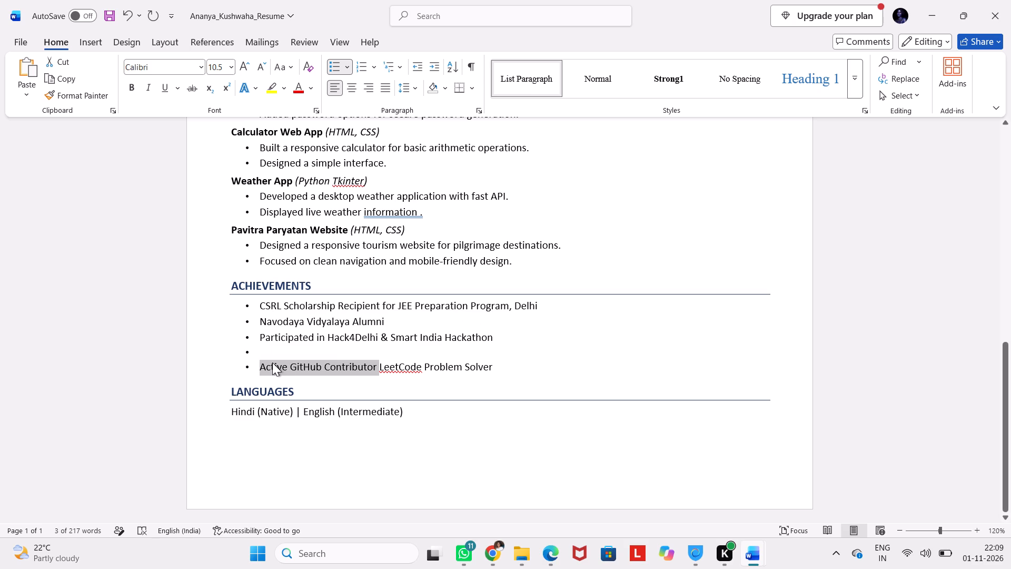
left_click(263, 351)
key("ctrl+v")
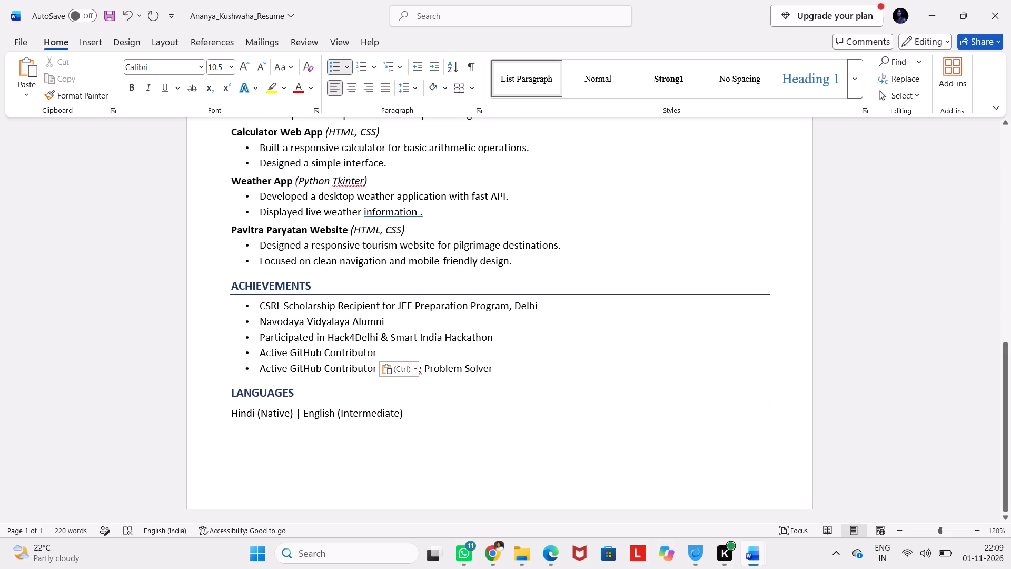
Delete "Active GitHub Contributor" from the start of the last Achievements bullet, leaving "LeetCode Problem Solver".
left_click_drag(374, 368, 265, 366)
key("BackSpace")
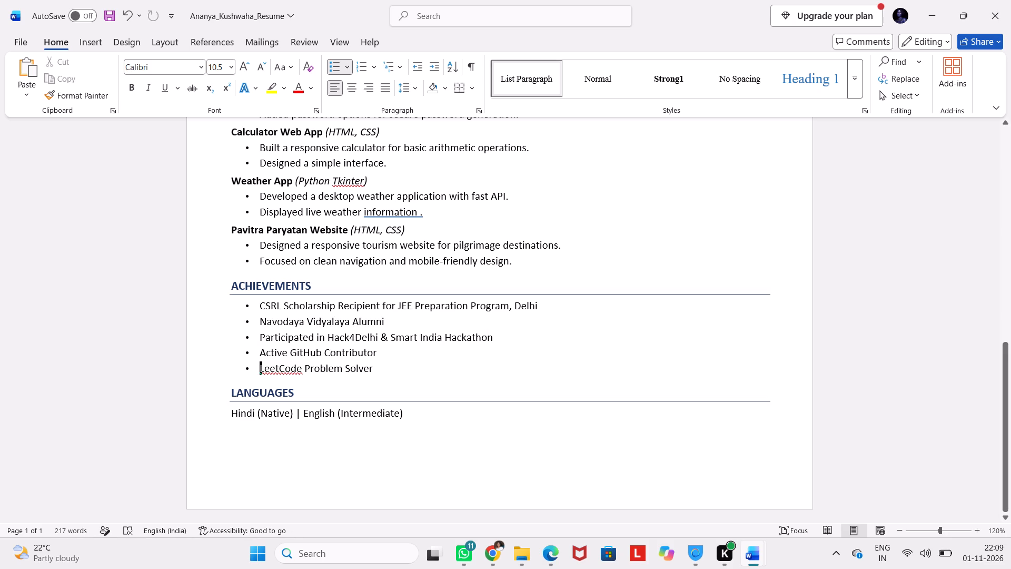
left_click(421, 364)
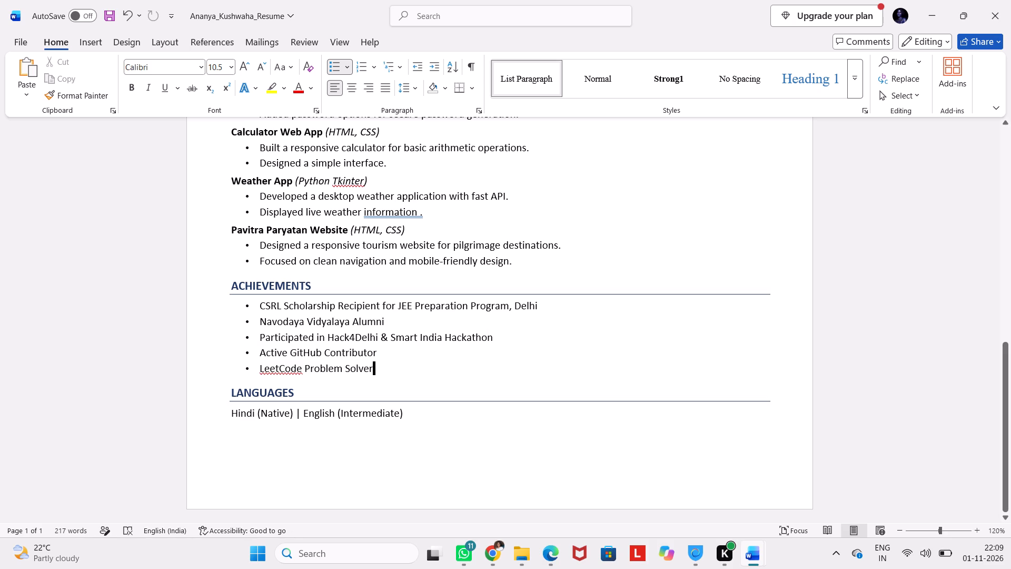
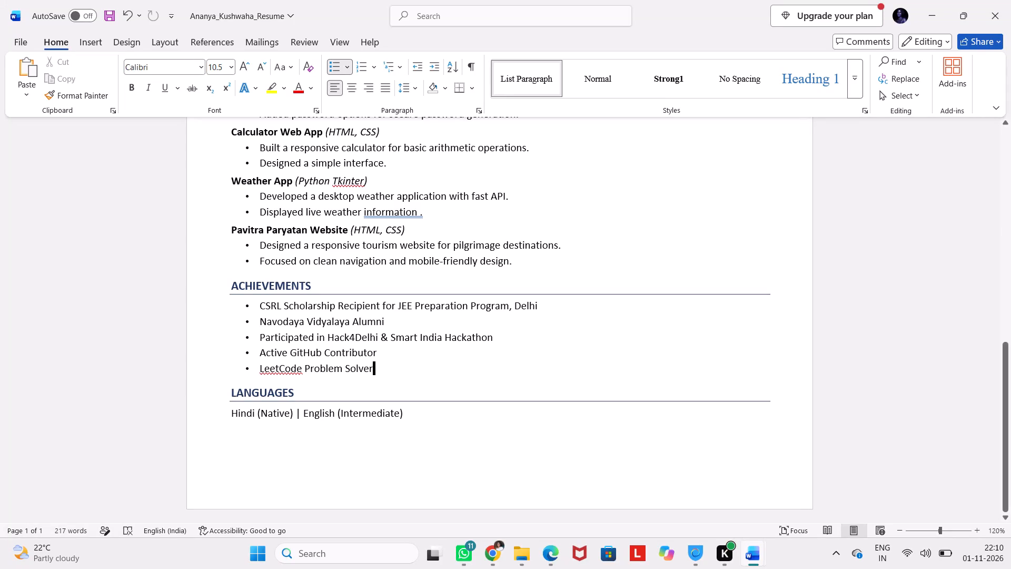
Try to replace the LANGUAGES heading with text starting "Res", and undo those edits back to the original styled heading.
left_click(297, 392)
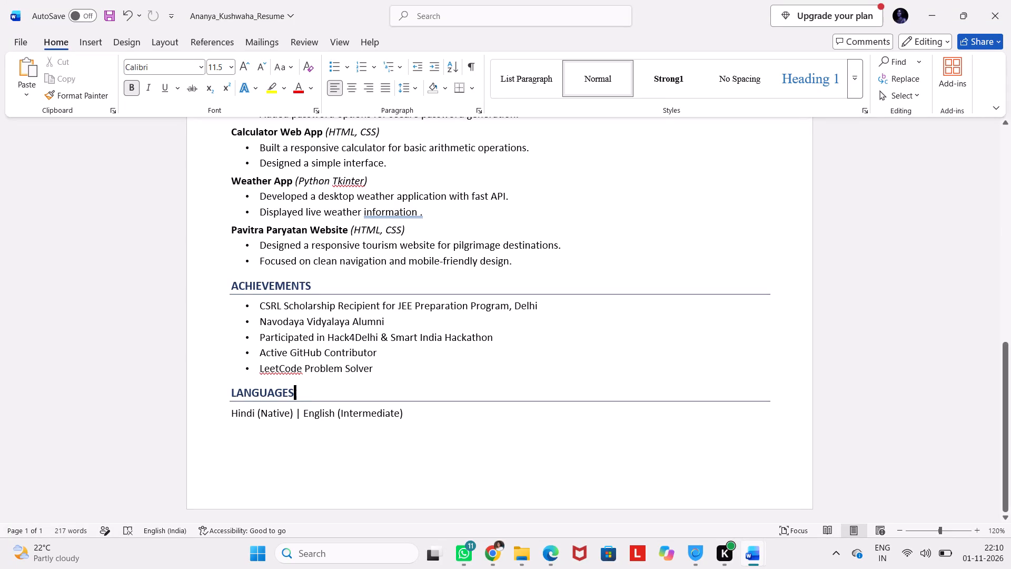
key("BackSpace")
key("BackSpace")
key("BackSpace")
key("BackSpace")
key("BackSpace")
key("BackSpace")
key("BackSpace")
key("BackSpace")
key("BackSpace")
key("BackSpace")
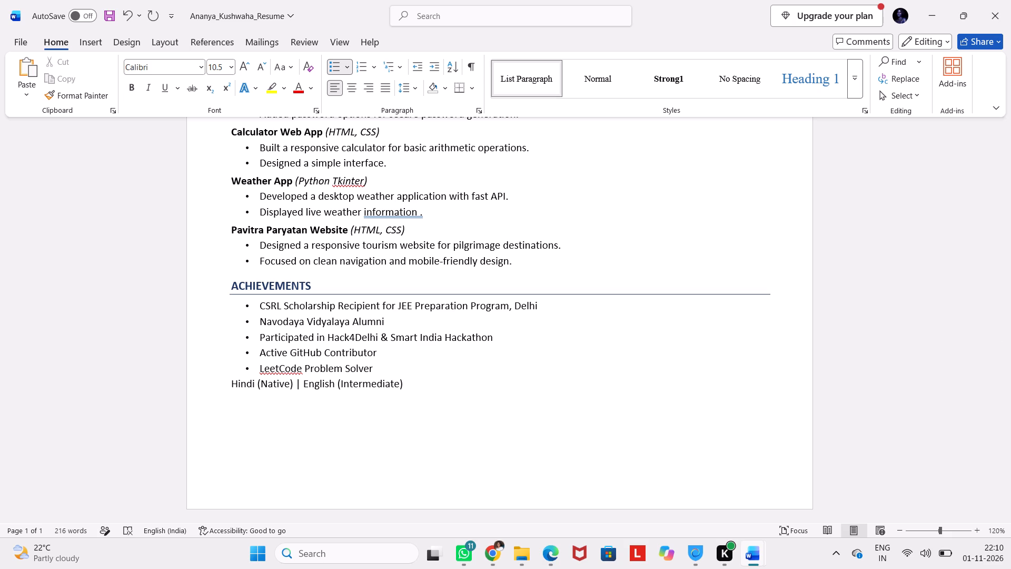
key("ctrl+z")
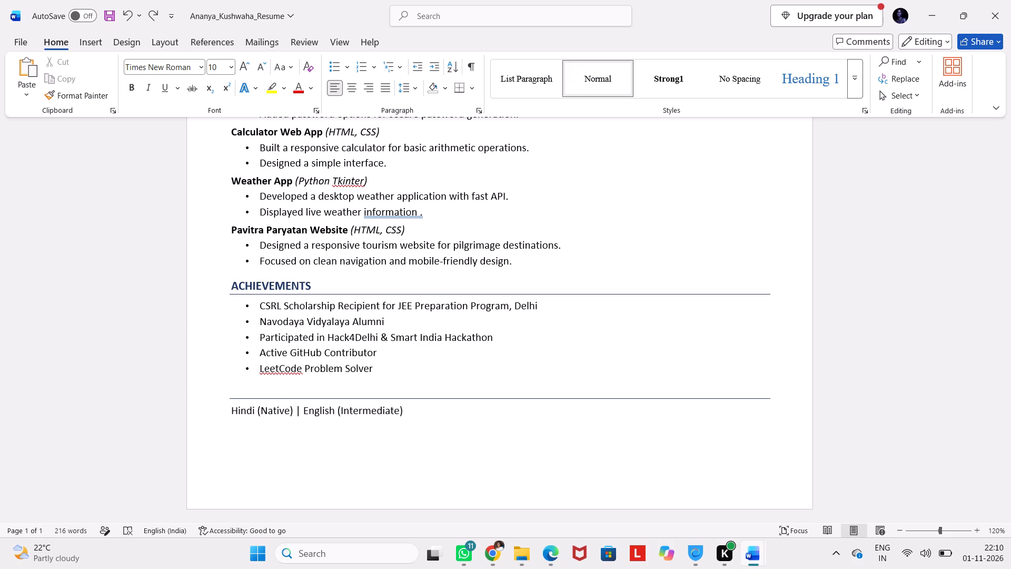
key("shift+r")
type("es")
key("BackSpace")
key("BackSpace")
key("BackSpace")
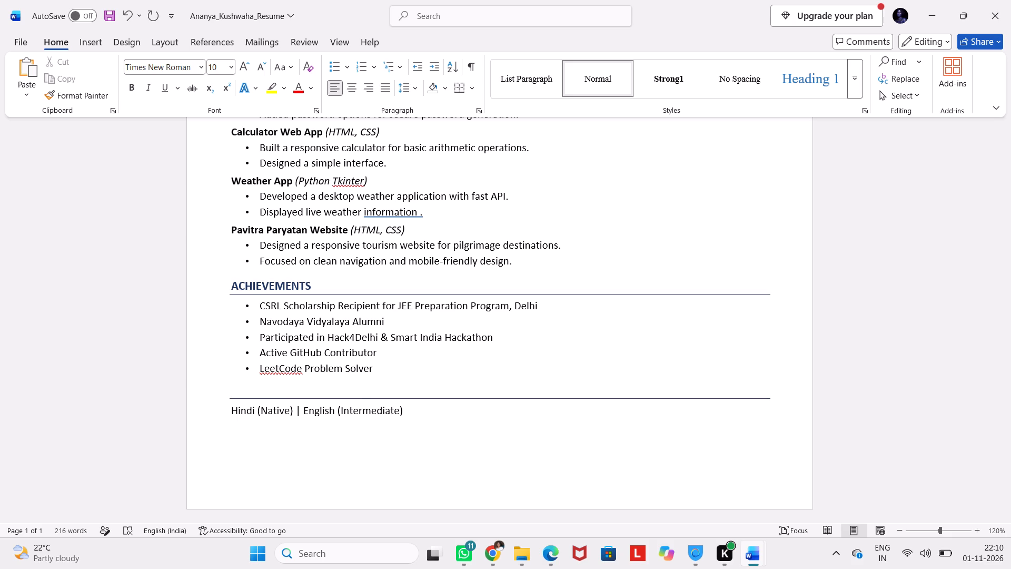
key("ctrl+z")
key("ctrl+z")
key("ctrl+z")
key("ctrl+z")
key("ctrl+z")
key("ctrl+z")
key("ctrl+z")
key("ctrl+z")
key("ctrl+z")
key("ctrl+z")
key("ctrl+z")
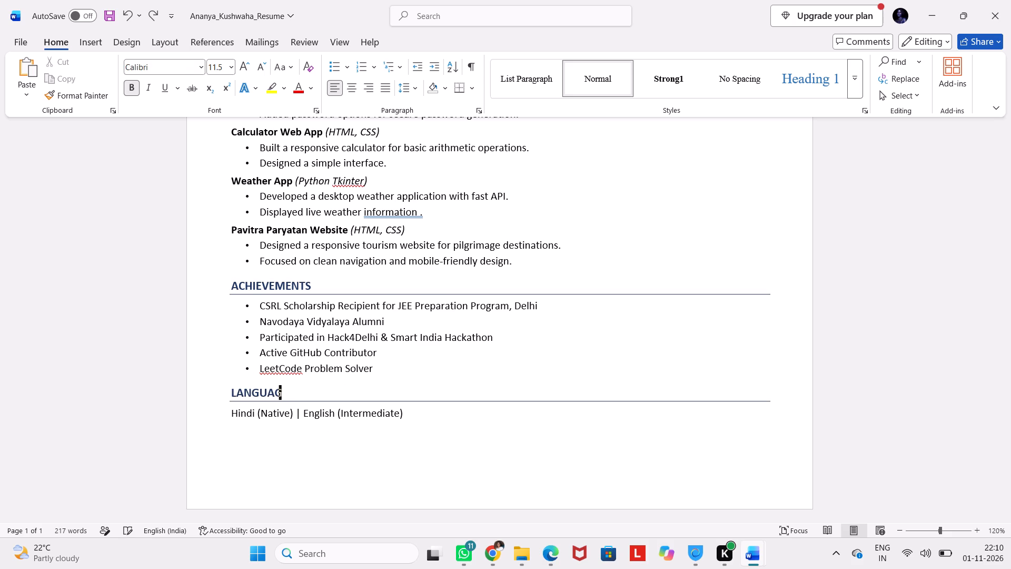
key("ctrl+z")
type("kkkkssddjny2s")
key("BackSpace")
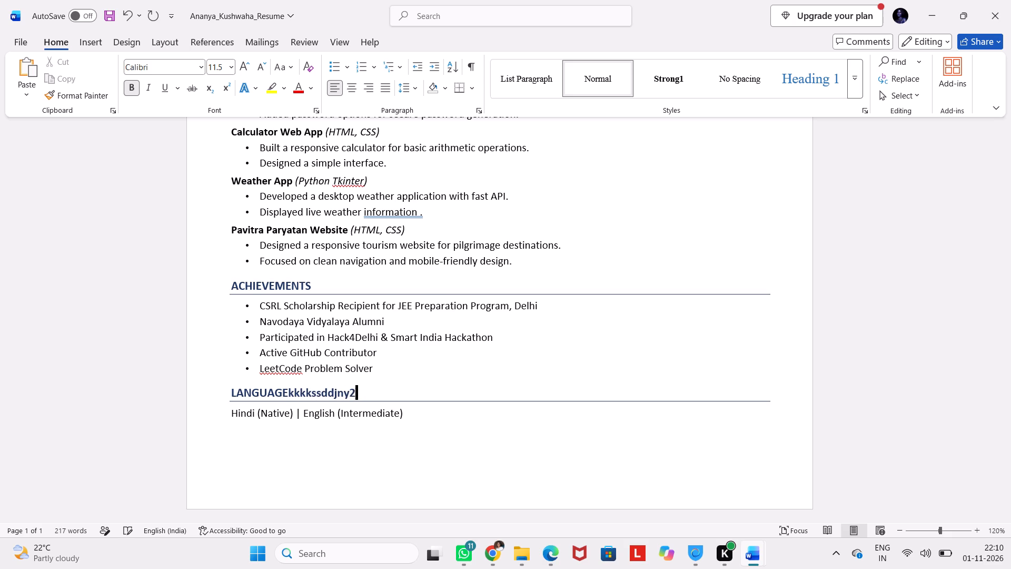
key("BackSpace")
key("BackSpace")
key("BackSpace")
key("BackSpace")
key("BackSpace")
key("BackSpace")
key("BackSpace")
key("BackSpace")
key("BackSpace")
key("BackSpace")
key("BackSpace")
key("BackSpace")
Replace the language section's heading text with "RESPONSIBILITY", keeping the heading's existing style.
type("RE")
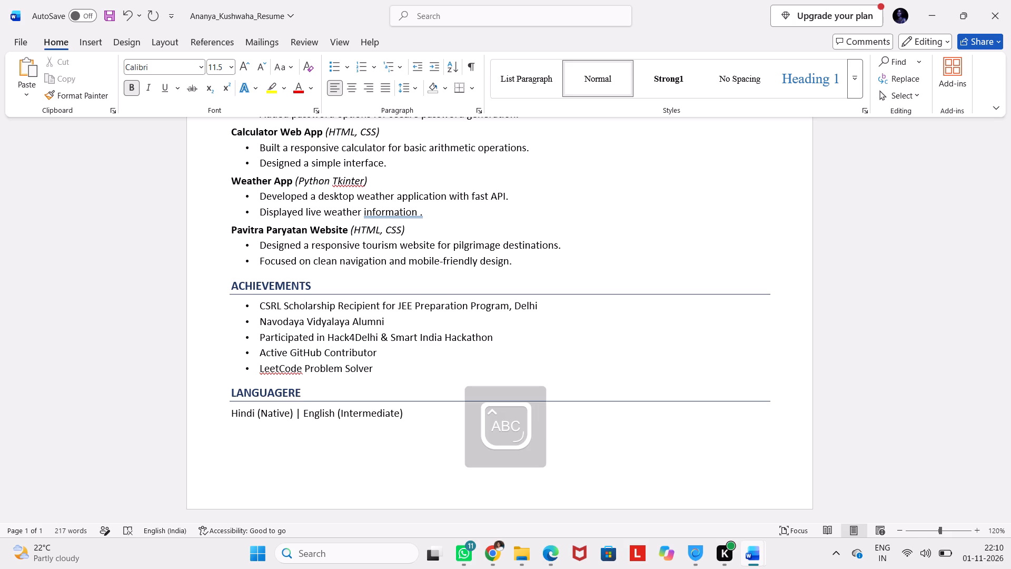
key("s")
type("PONSIBIT")
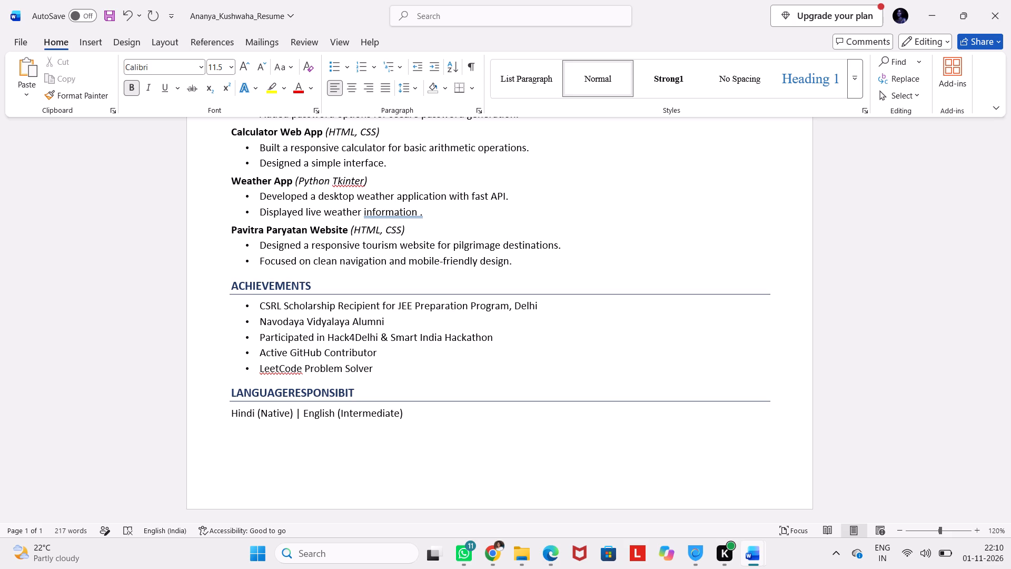
key("BackSpace")
type("LITY")
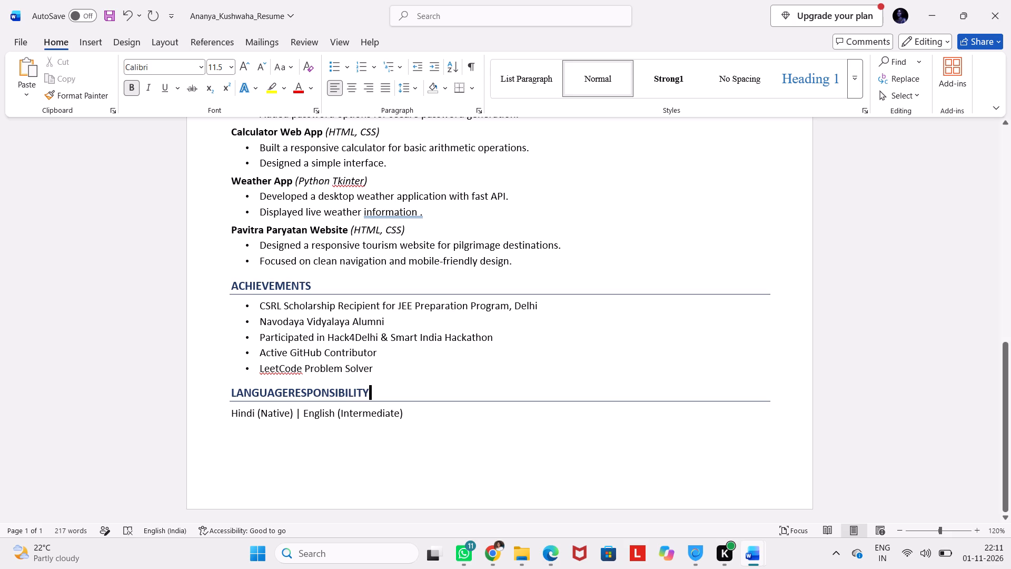
left_click(288, 394)
key("BackSpace")
key("BackSpace")
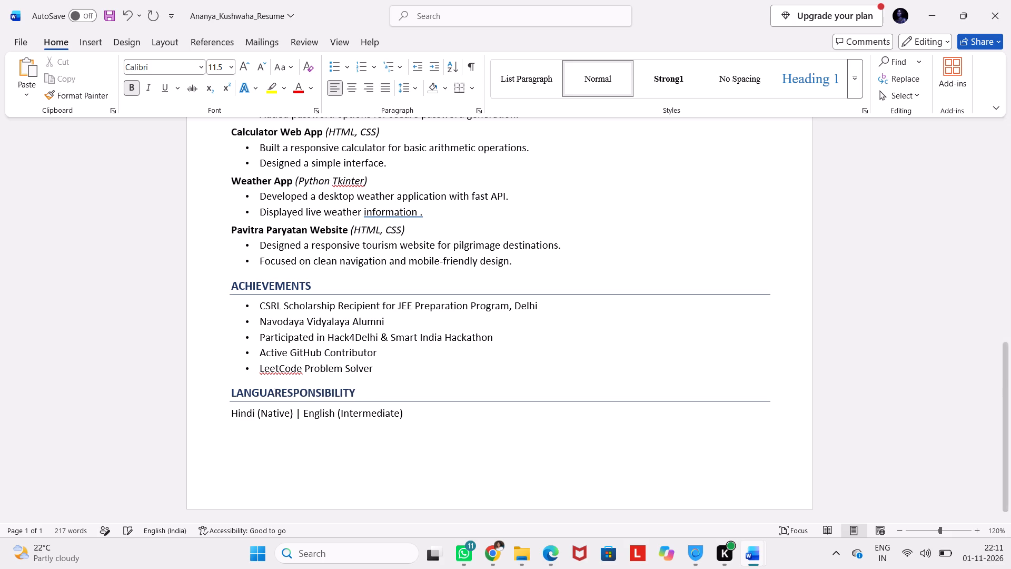
key("BackSpace")
key("BackSpace")
key("BackSpace")
key("BackSpace")
key("BackSpace")
key("BackSpace")
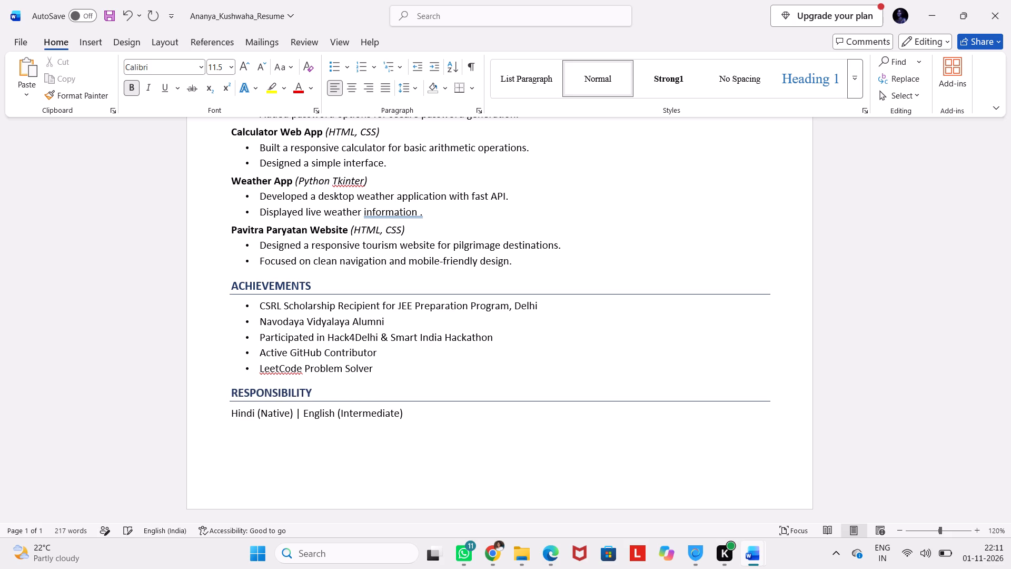
left_click(314, 391)
Replace "i (Native)" in the line under the RESPONSIBILITY heading with "Sub- Coordinator".
left_click(293, 411)
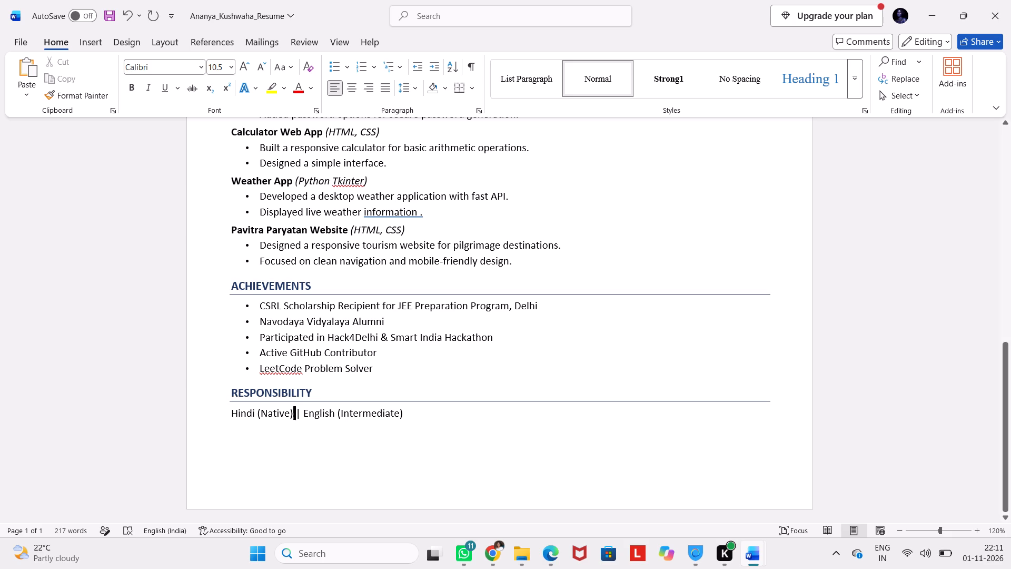
key("BackSpace")
key("BackSpace")
key("BackSpace")
key("BackSpace")
key("BackSpace")
key("BackSpace")
key("BackSpace")
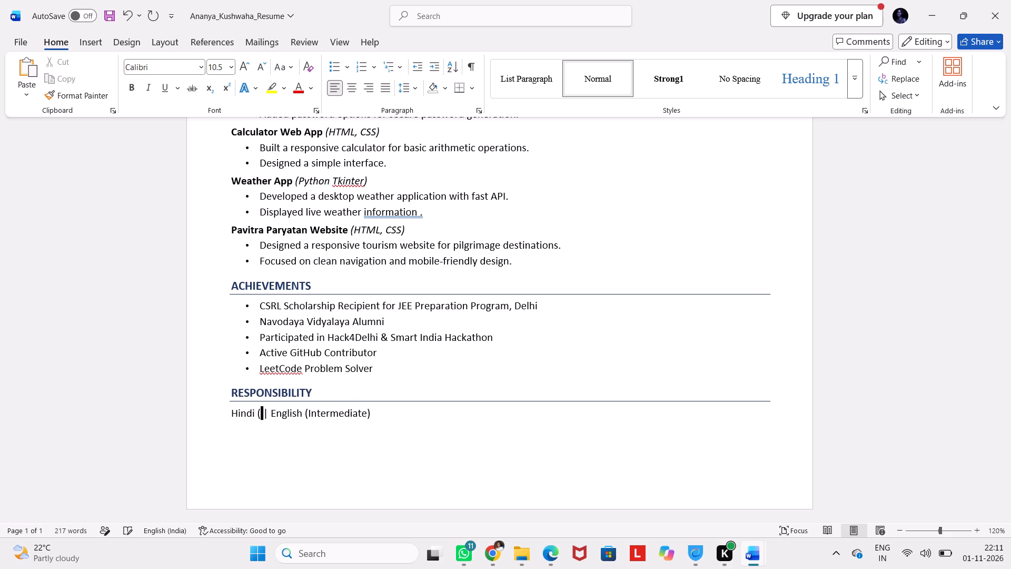
key("BackSpace")
key("BackSpace")
key("BackSpace")
key("shift+s")
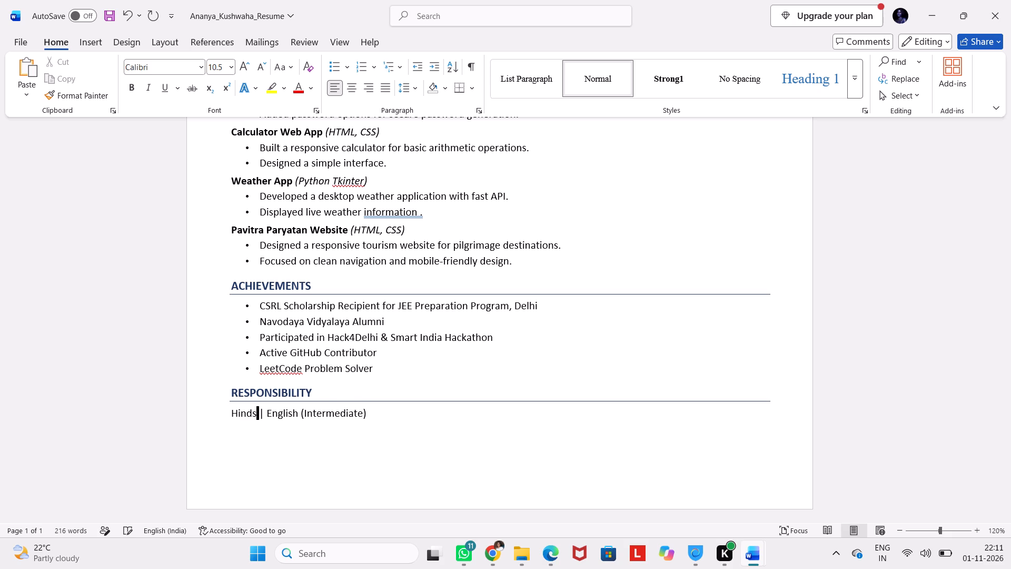
key("BackSpace")
key("s")
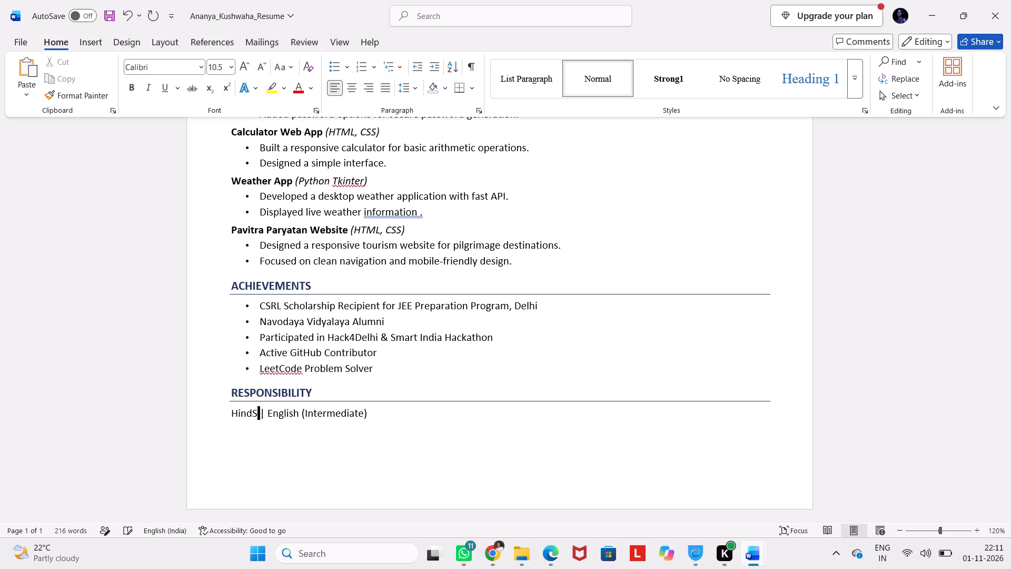
type("UB")
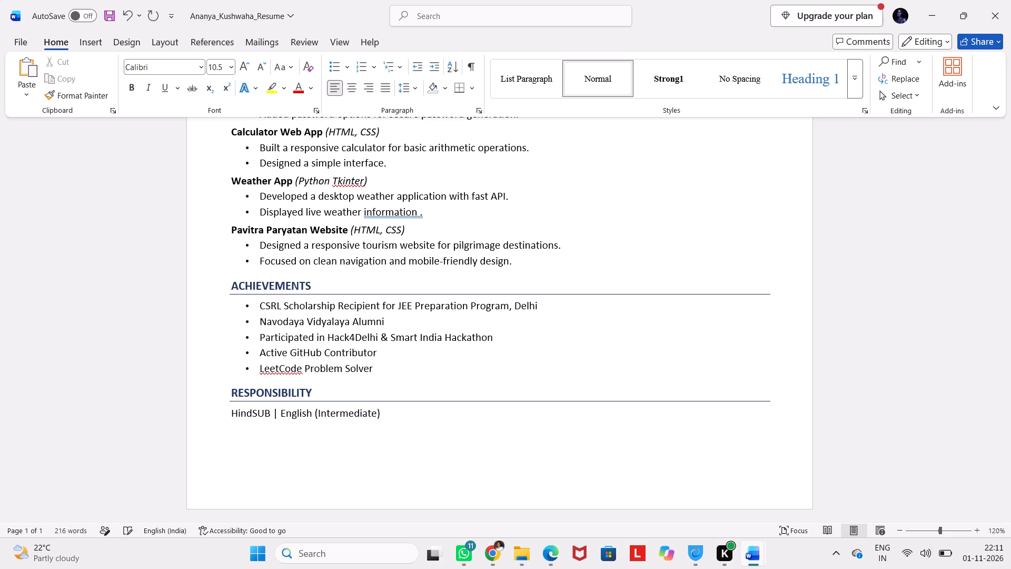
key("BackSpace")
key("BackSpace")
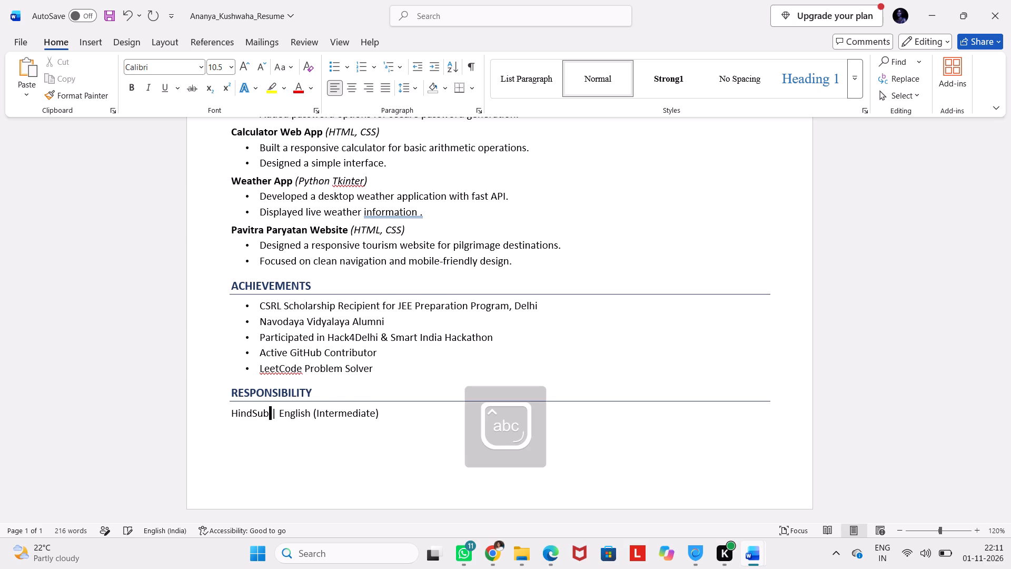
key("minus")
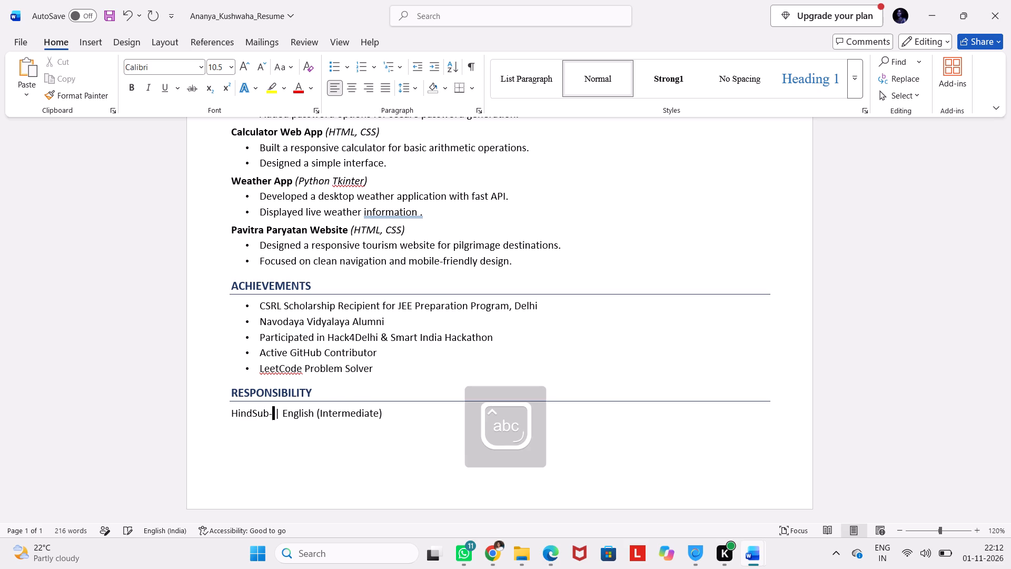
key("space")
key("shift+c")
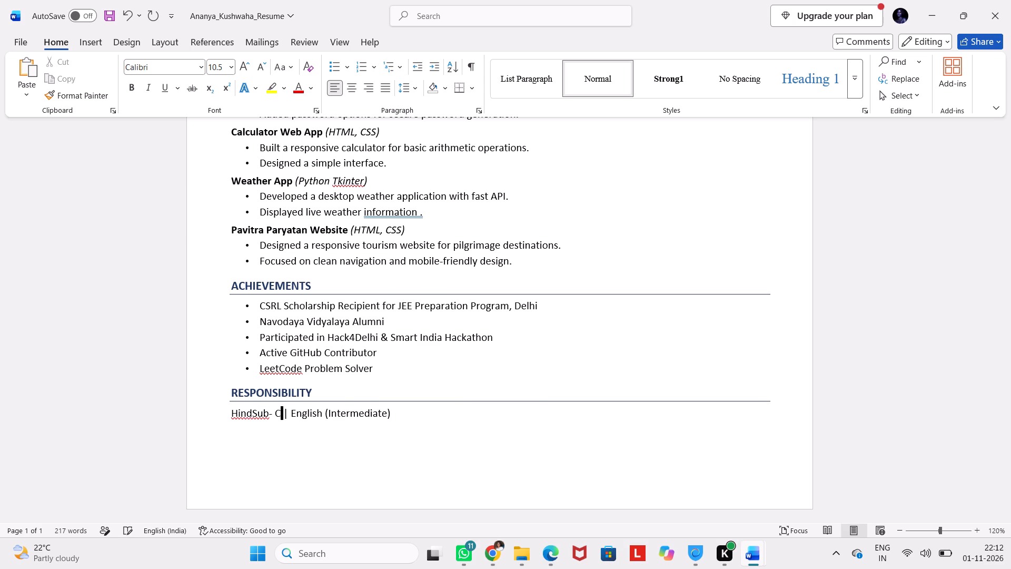
key("o")
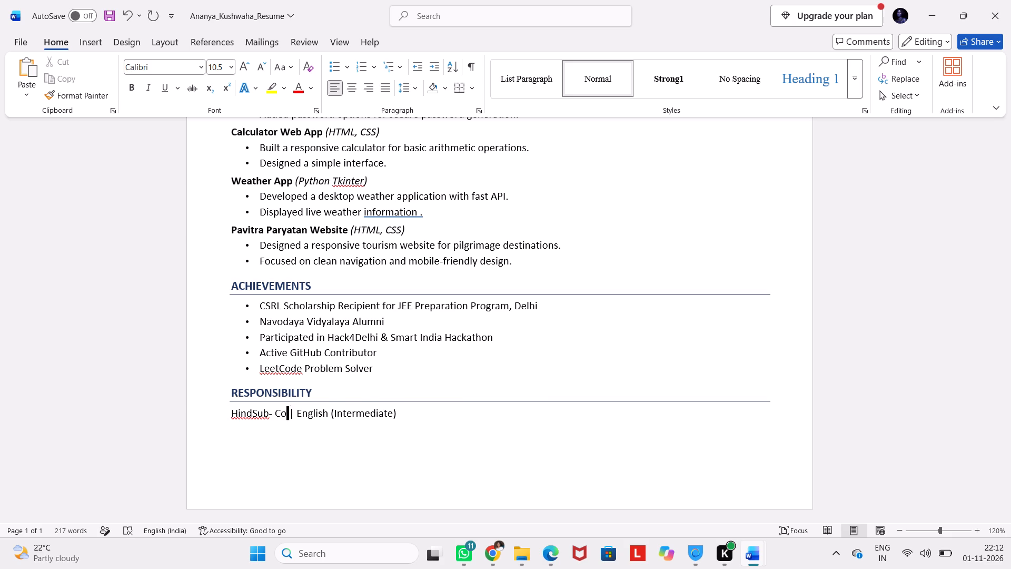
type("ordinator")
key("space")
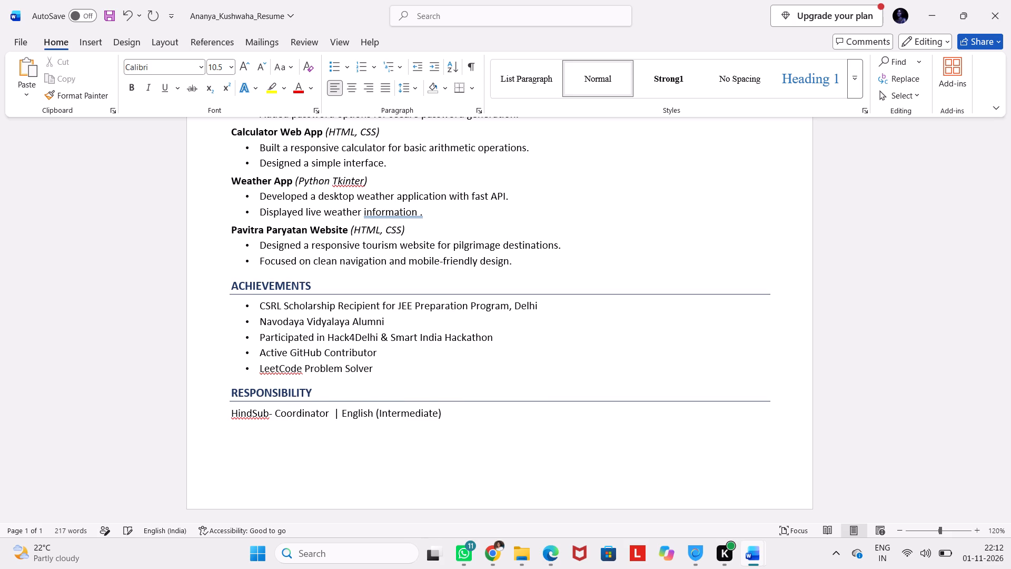
Add "of Founders Forum Club" after "Sub- Coordinator" in the line under RESPONSIBILITY.
type("of")
key("space")
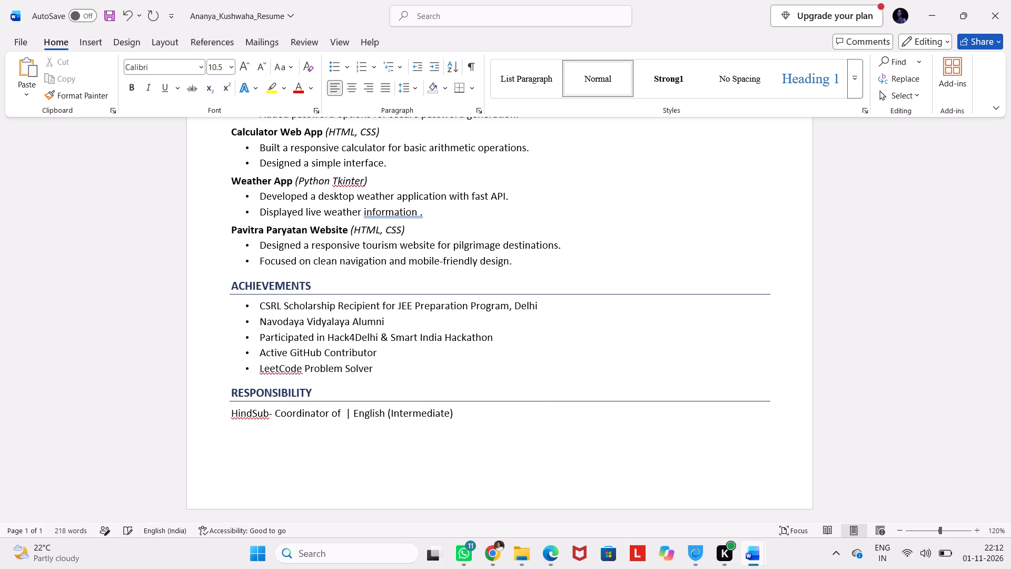
type("Founde")
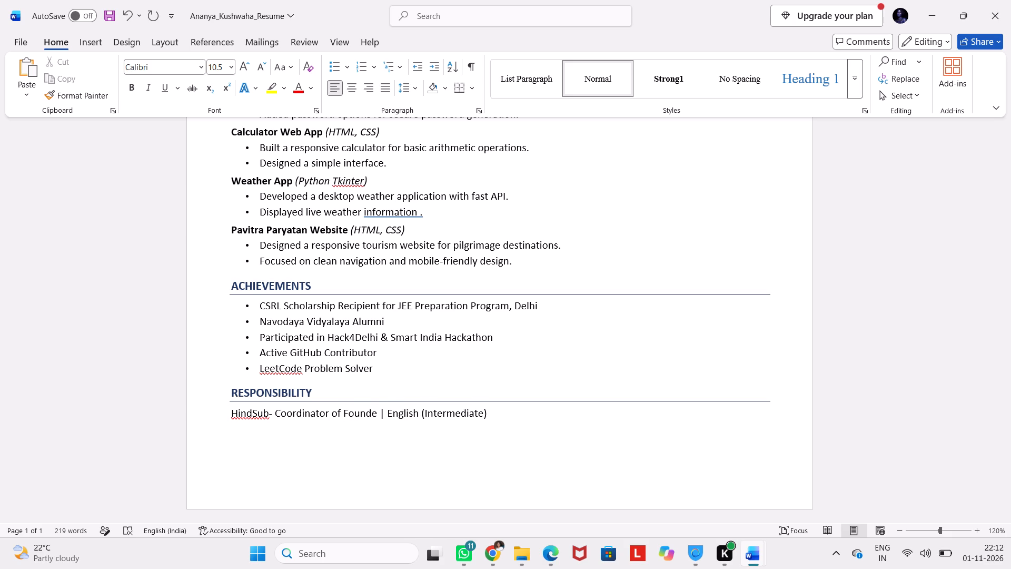
key("r")
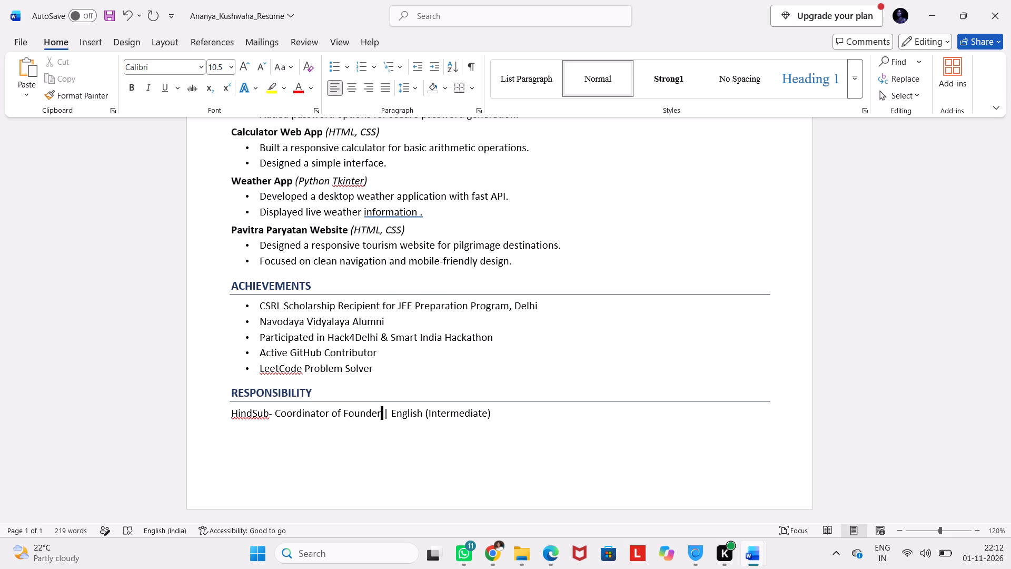
key("s")
key("space")
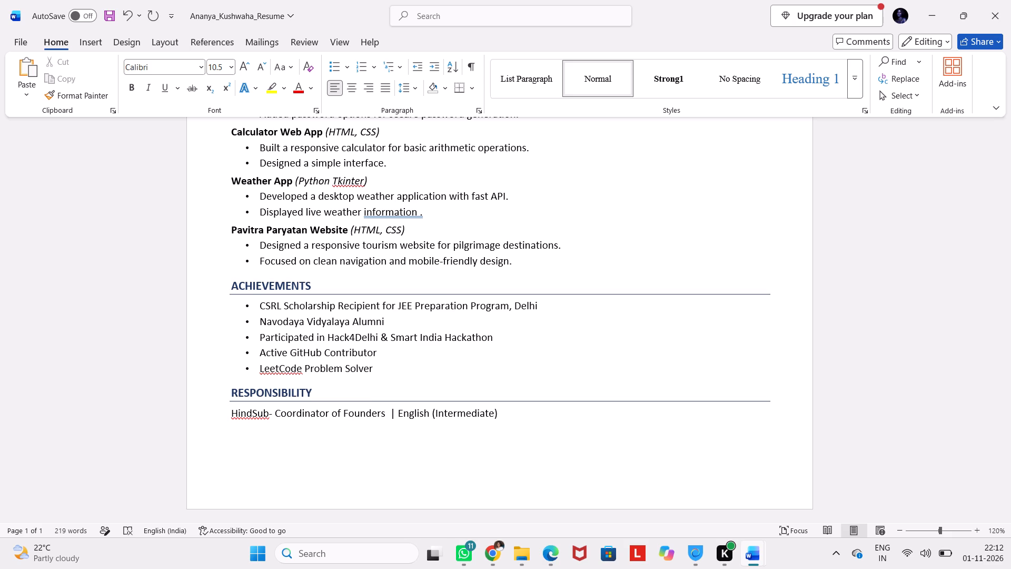
type("Forum")
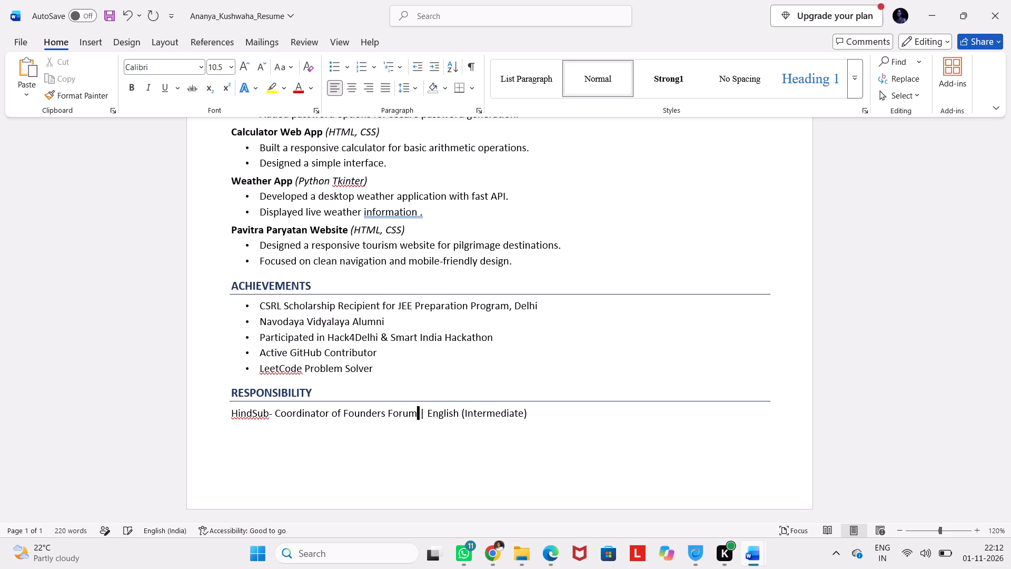
key("space")
type("Club")
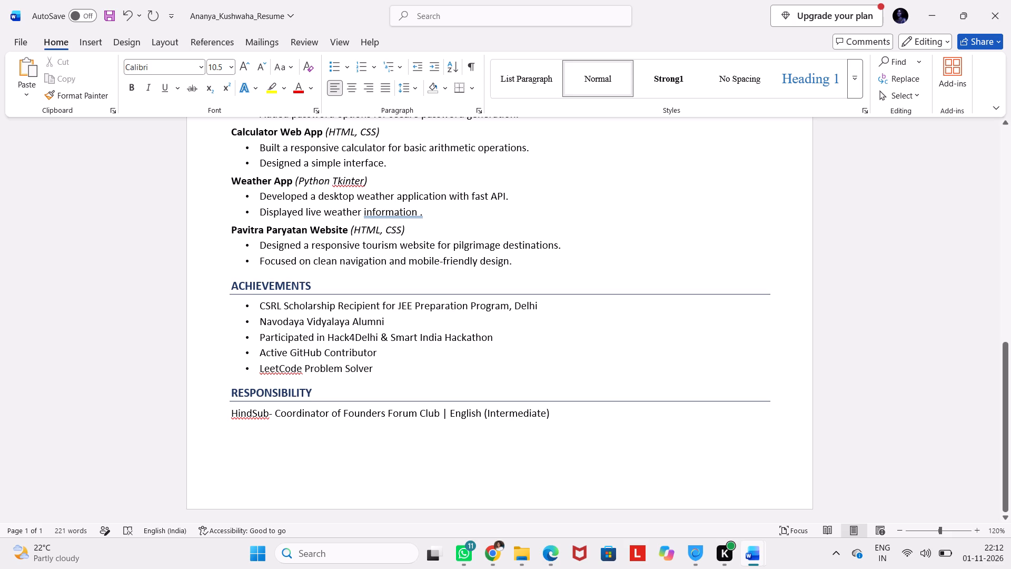
Delete the leftover "Hind" before "Sub- Coordinator" in the line under the RESPONSIBILITY heading.
left_click(250, 411)
key("BackSpace")
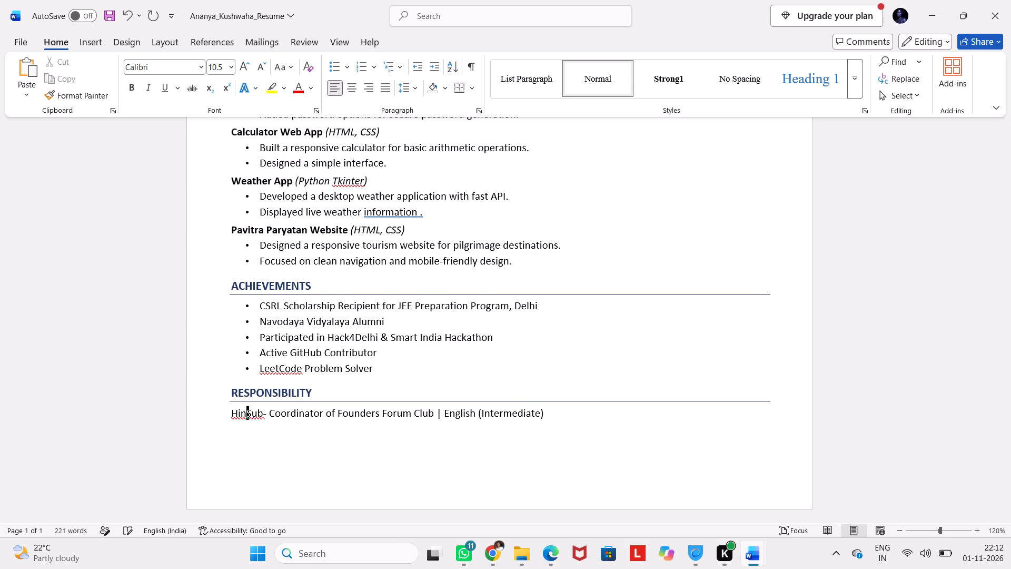
key("BackSpace")
key("BackSpace")
key("BackSpace")
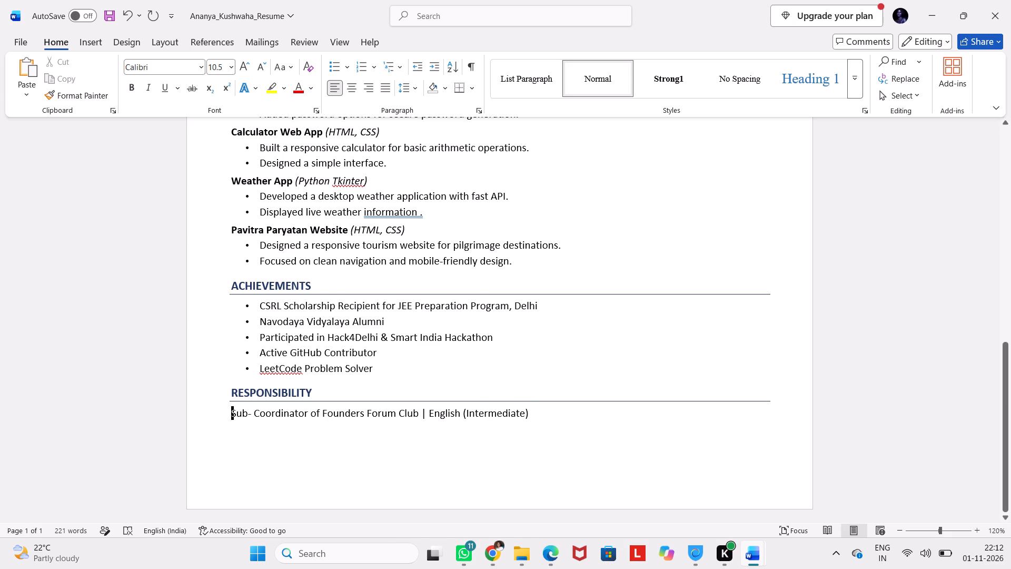
Delete the leftover "| English (Intermediate)" after "Founders Forum Club" in the RESPONSIBILITY section.
left_click(533, 411)
key("BackSpace")
key("BackSpace")
key("BackSpace")
key("BackSpace")
key("BackSpace")
key("BackSpace")
key("BackSpace")
key("BackSpace")
key("BackSpace")
key("BackSpace")
key("BackSpace")
key("BackSpace")
key("BackSpace")
key("BackSpace")
key("BackSpace")
key("BackSpace")
key("BackSpace")
key("BackSpace")
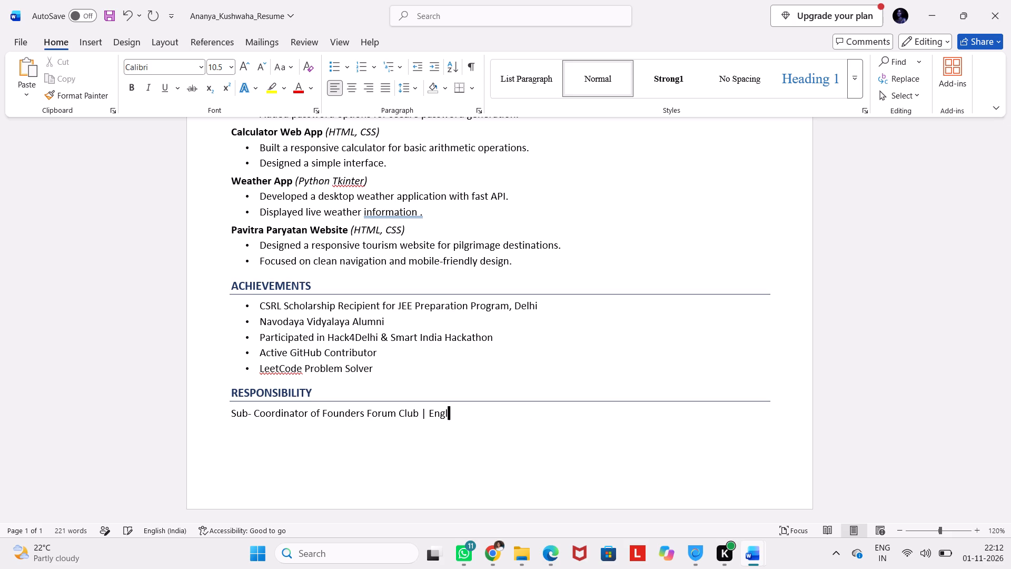
key("BackSpace")
key("BackSpace")
key("BackSpace")
key("BackSpace")
key("BackSpace")
key("BackSpace")
key("BackSpace")
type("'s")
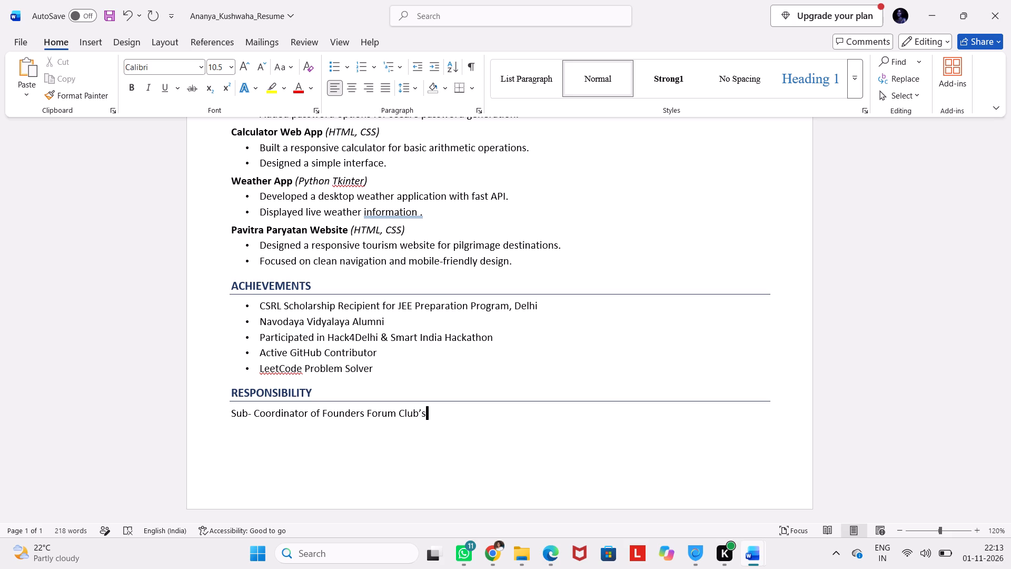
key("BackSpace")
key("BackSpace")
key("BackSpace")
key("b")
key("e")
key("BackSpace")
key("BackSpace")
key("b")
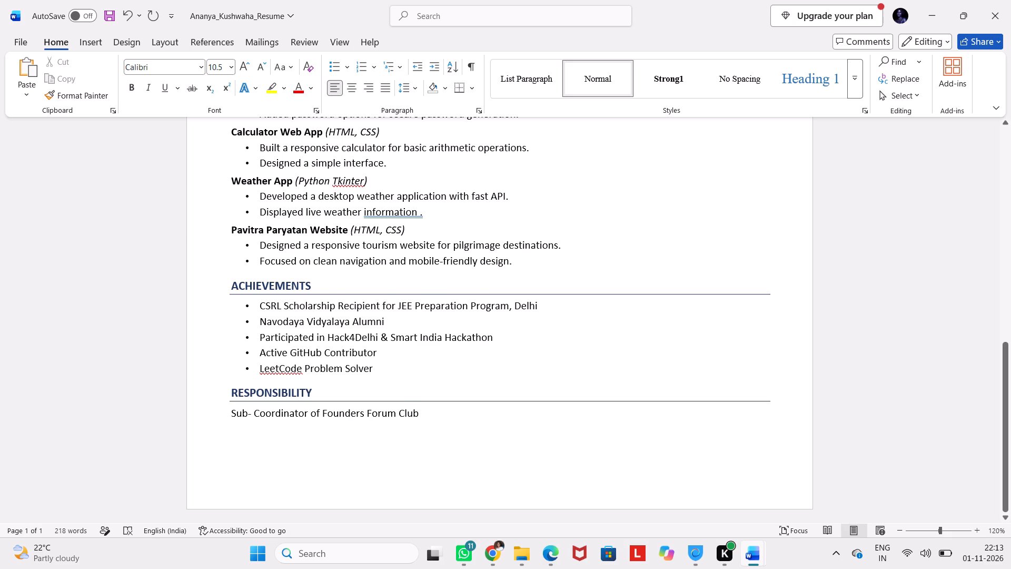
Add "(2026-27)" directly after "Smart India Hackathon" in the hackathon bullet under ACHIEVEMENTS.
left_click(499, 338)
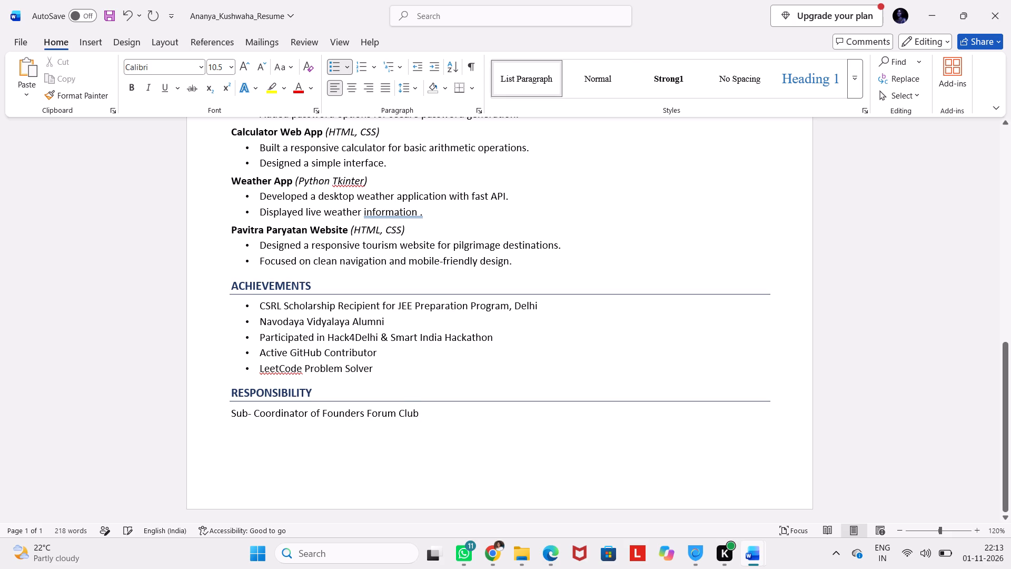
type("(20")
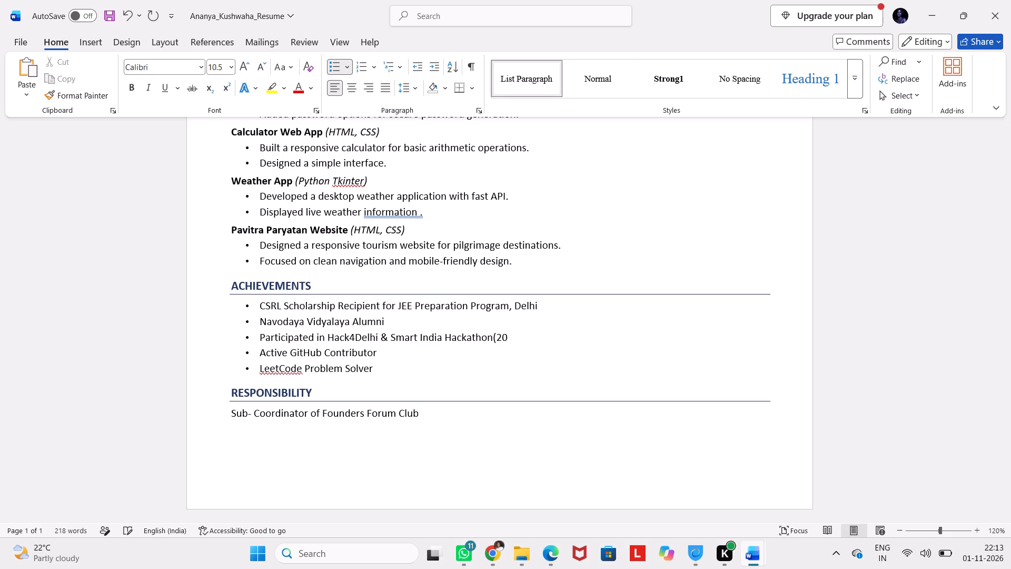
type("26")
type("-27")
key("shift+parenright")
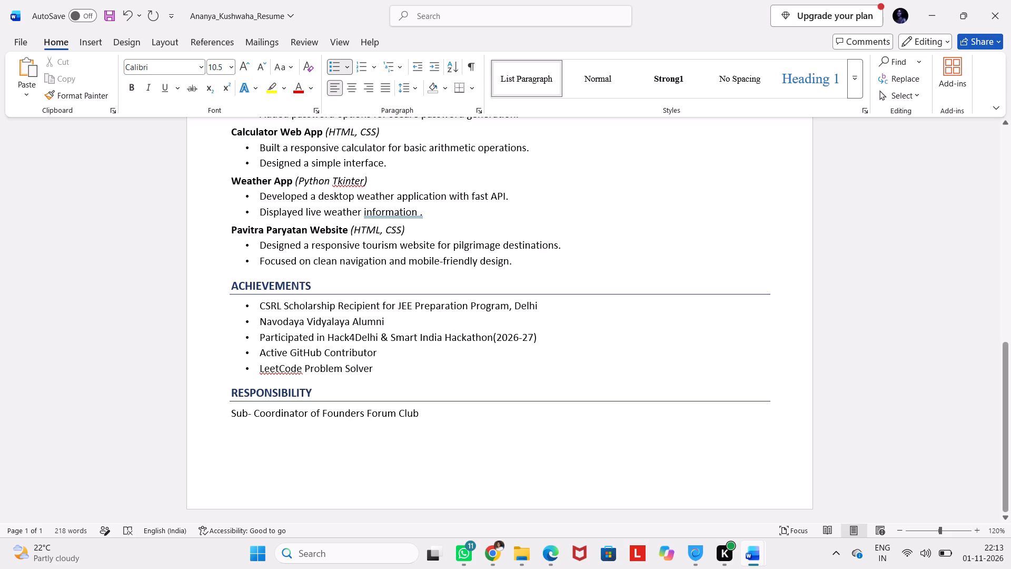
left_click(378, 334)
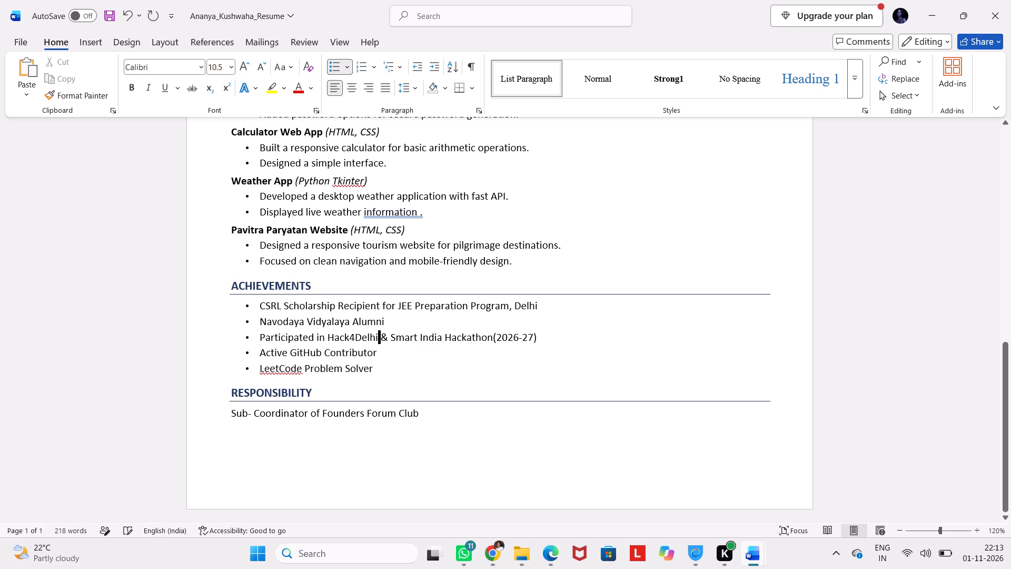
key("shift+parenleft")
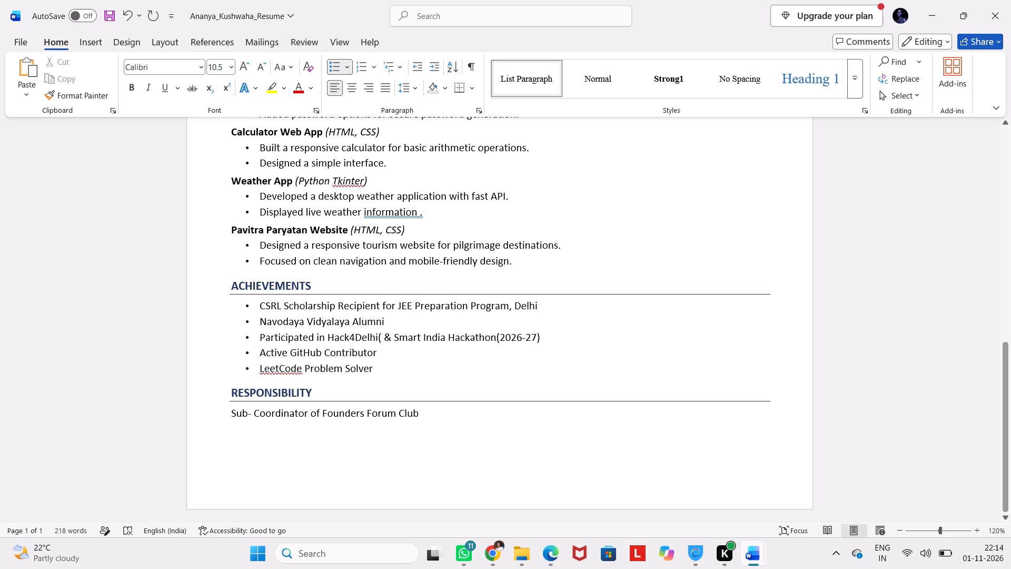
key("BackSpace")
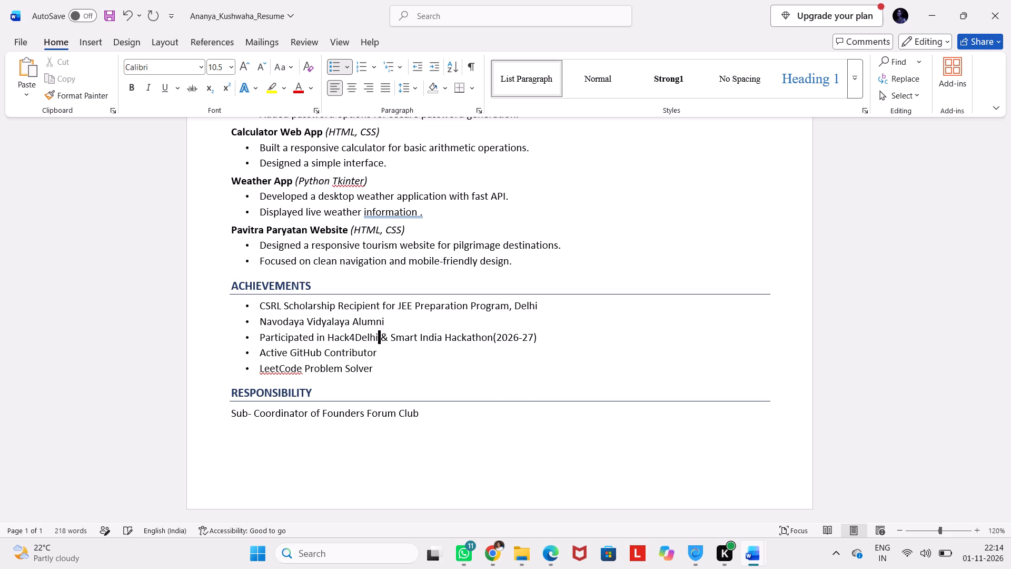
Shorten the year range after "Smart India Hackathon" in the ACHIEVEMENTS bullet to "(2026)".
left_click(532, 336)
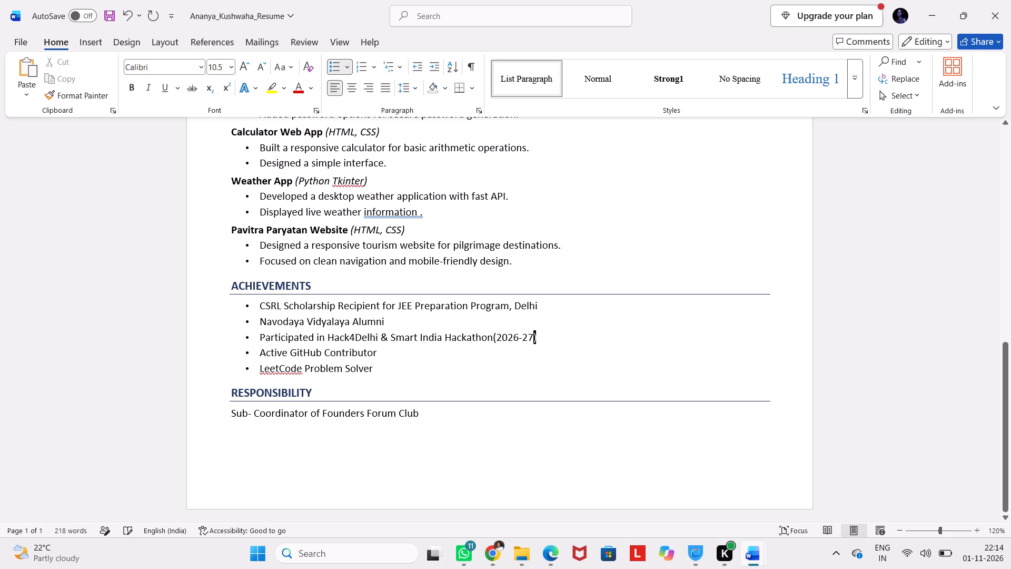
key("BackSpace")
key("BackSpace")
key("BackSpace")
left_click(381, 352)
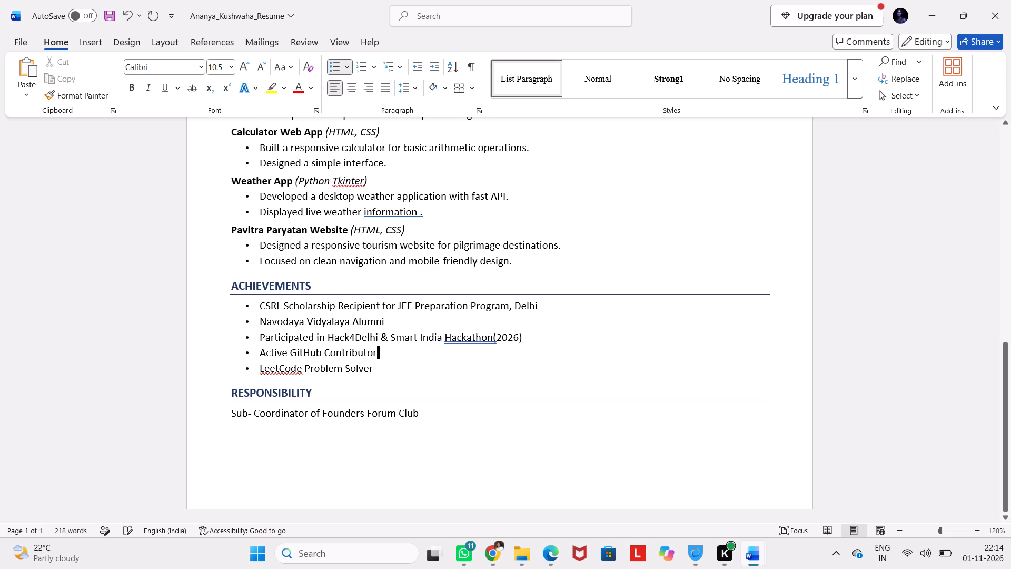
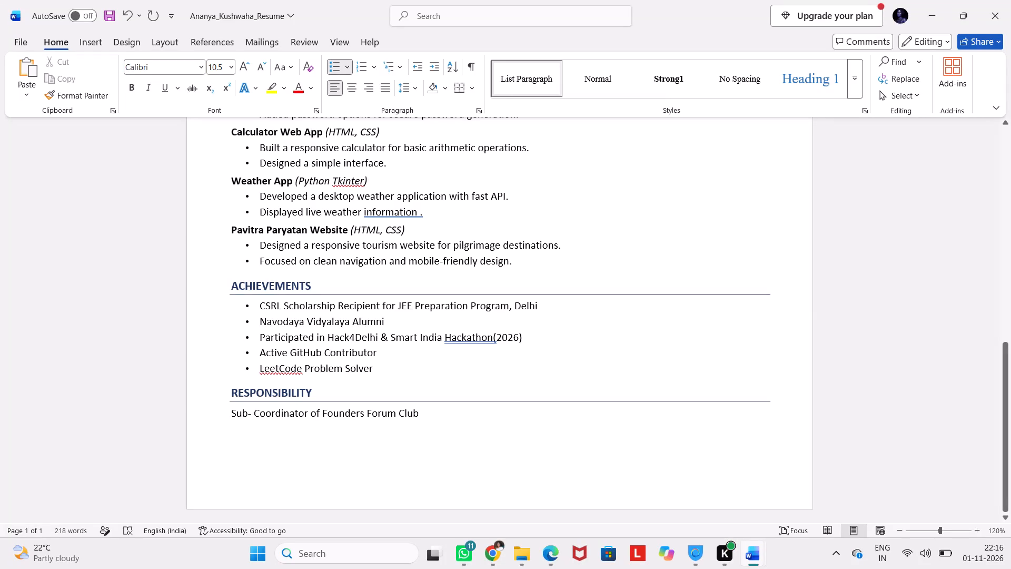
Add "(100+)" directly after "LeetCode Problem Solver" in the last bullet under ACHIEVEMENTS.
left_click(375, 368)
type("(100")
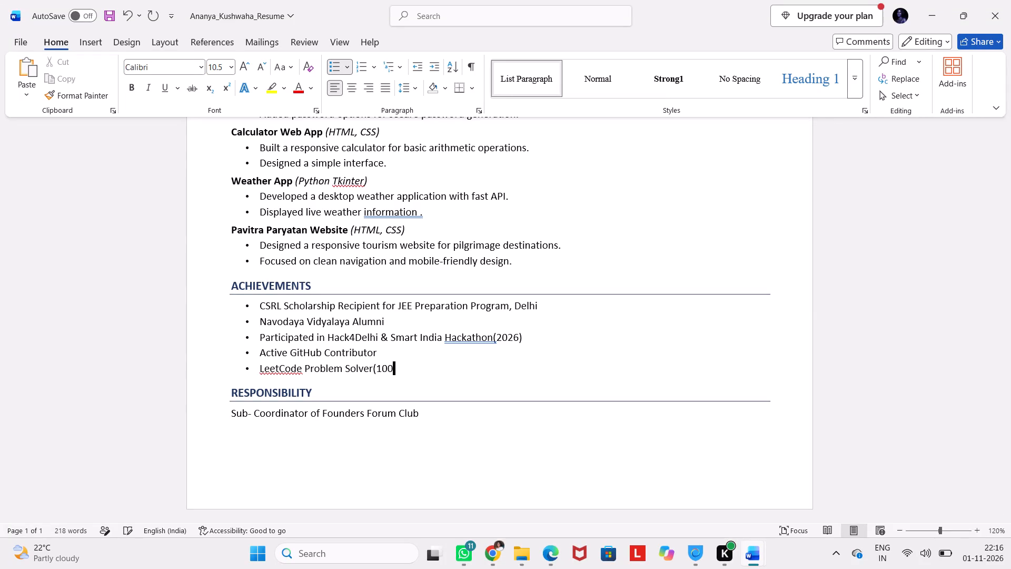
key("shift+plus")
key("shift+parenright")
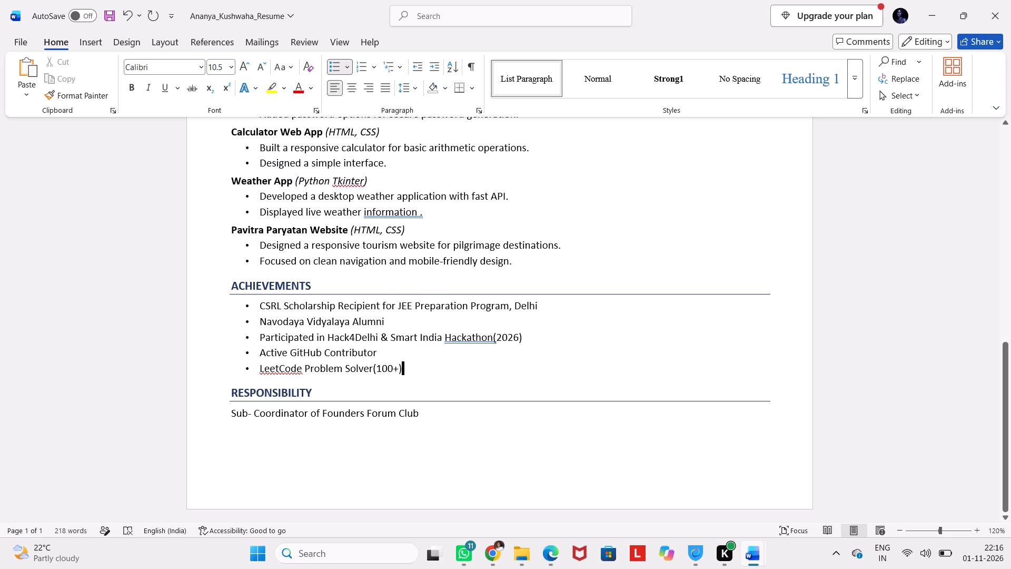
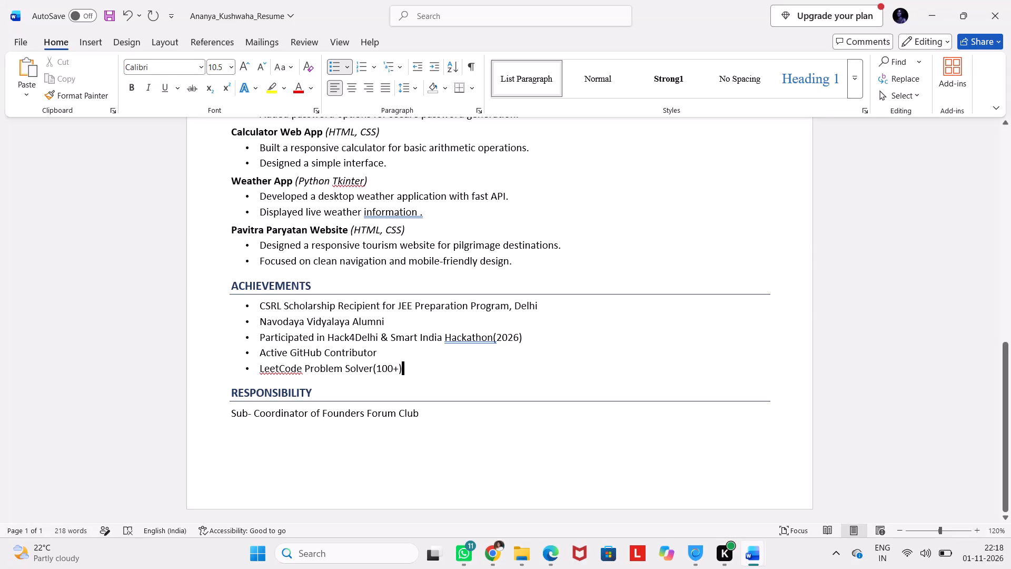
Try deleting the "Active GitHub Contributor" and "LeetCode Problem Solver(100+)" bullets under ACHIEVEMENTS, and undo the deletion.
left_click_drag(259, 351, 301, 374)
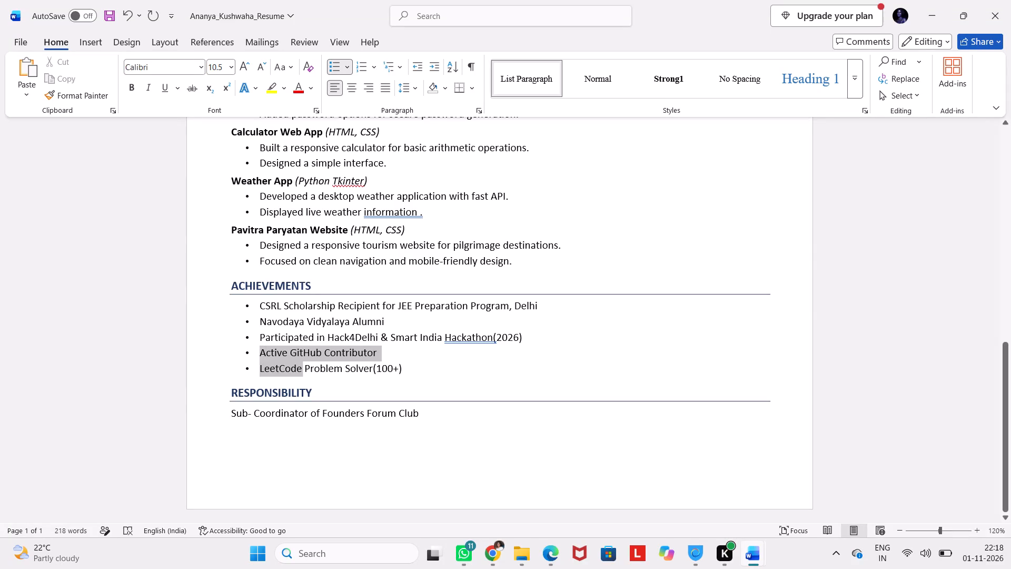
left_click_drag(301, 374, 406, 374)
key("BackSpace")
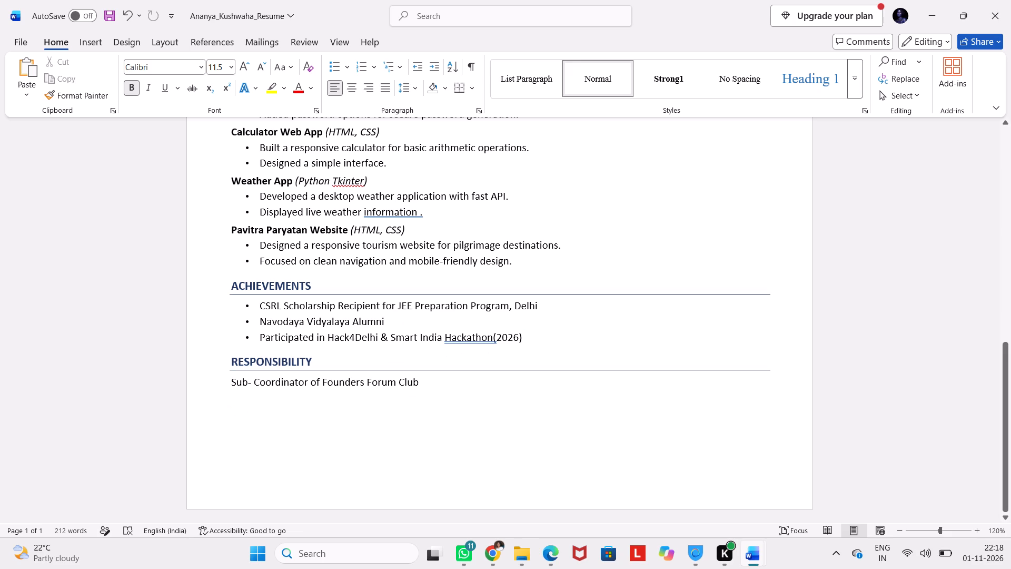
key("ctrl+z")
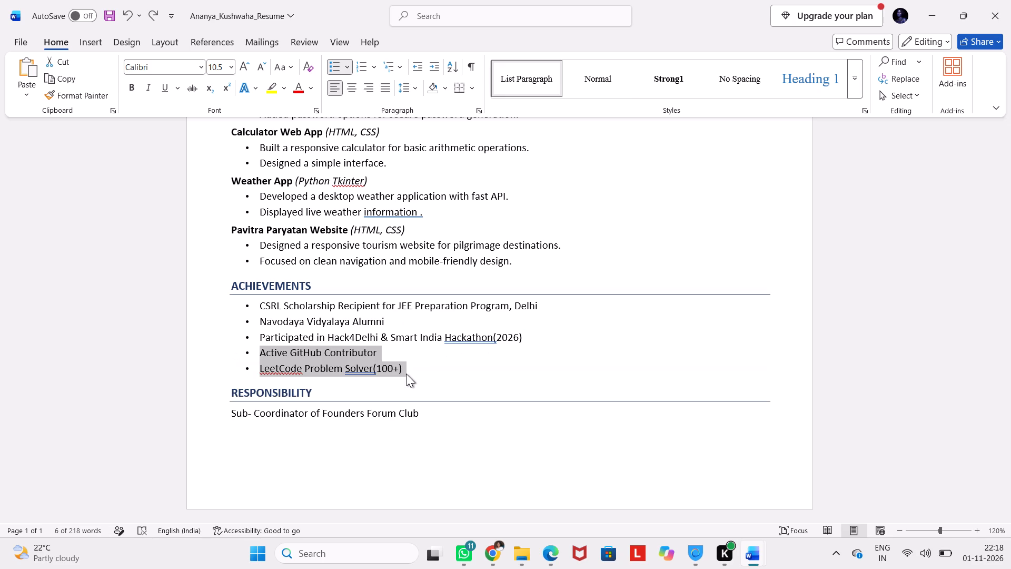
Remove the last three characters, "0+)", from the LeetCode Problem Solver bullet under ACHIEVEMENTS.
left_click(414, 369)
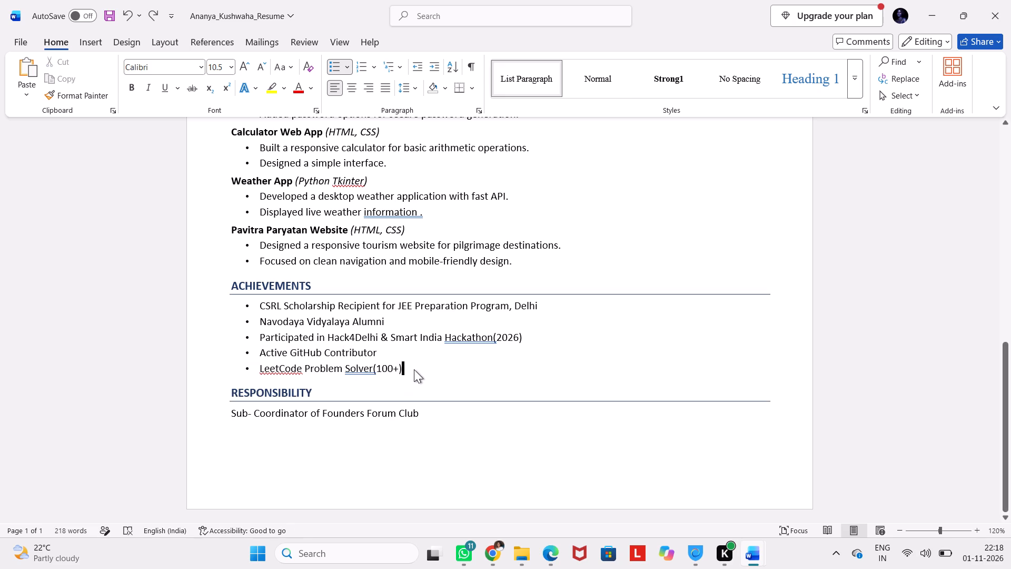
key("BackSpace")
key("BackSpace")
key("BackSpace")
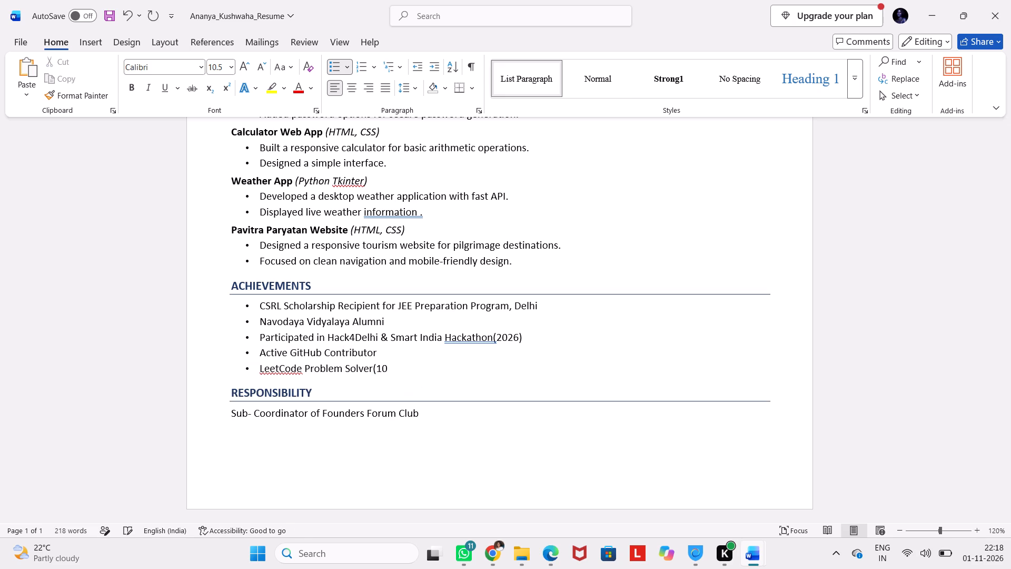
Clear the text "Active GitHub Contributor" from its ACHIEVEMENTS bullet, keeping the empty bullet.
left_click(382, 348)
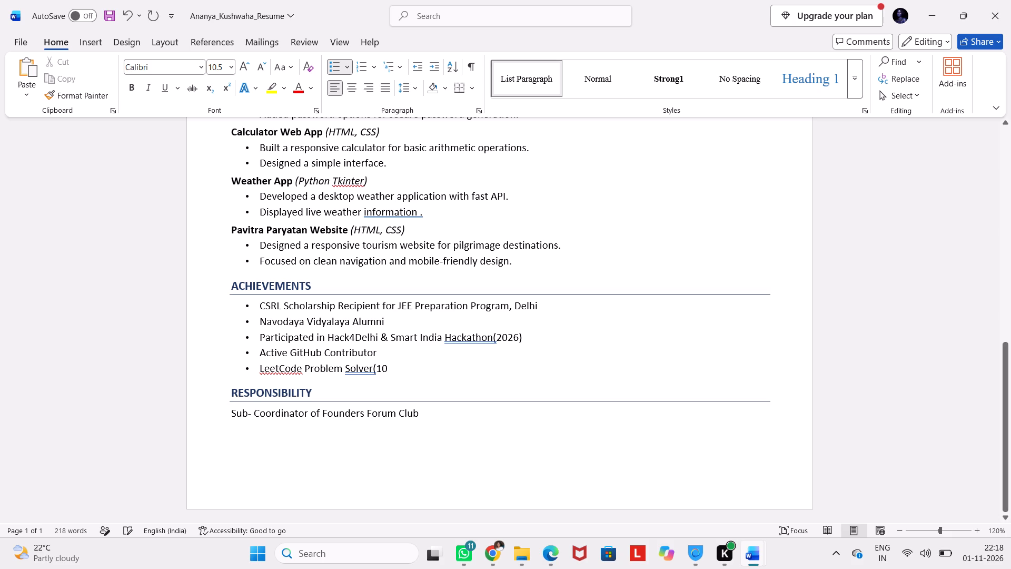
key("BackSpace")
key("BackSpace")
key("BackSpace")
key("BackSpace")
key("BackSpace")
key("BackSpace")
key("BackSpace")
key("BackSpace")
key("BackSpace")
key("BackSpace")
key("BackSpace")
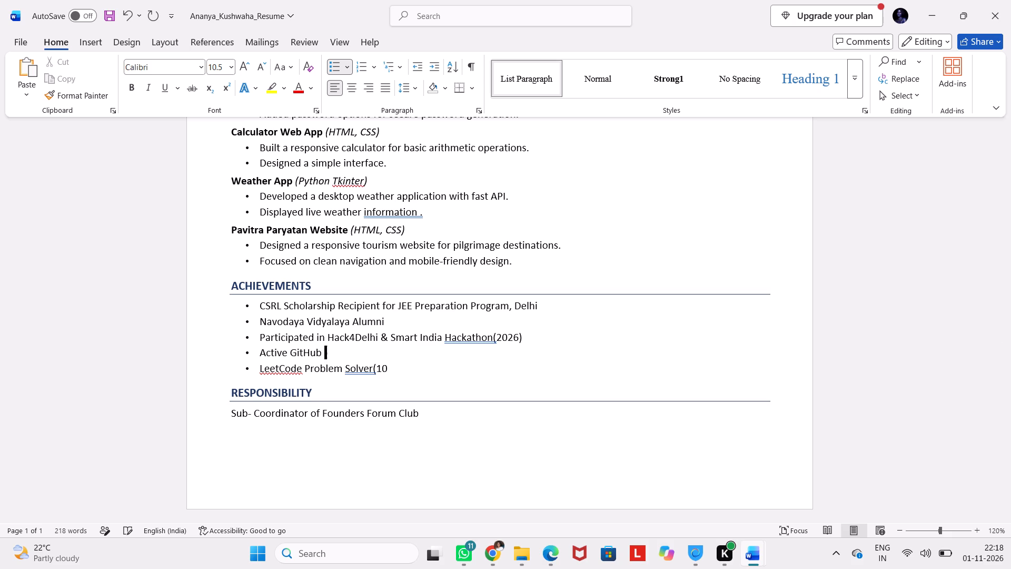
key("BackSpace")
key("BackSpace")
key("BackSpace")
key("BackSpace")
key("BackSpace")
key("BackSpace")
key("BackSpace")
key("BackSpace")
key("BackSpace")
key("BackSpace")
key("BackSpace")
key("BackSpace")
key("BackSpace")
key("BackSpace")
Write "Participated in Cluster-Level Kho-Kho competition" in the empty bullet under ACHIEVEMENTS.
type("parti")
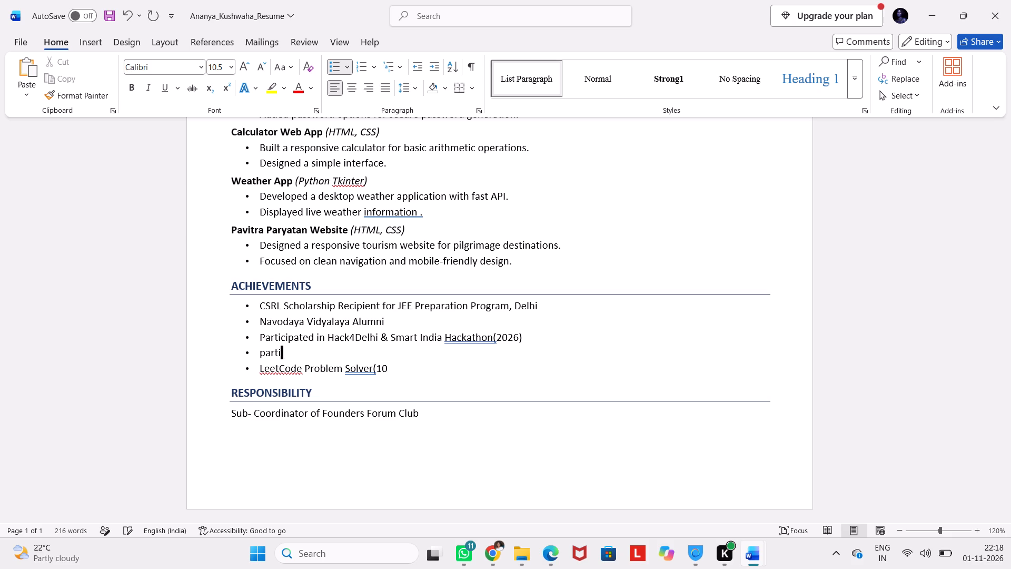
type("ci")
type("pated")
key("space")
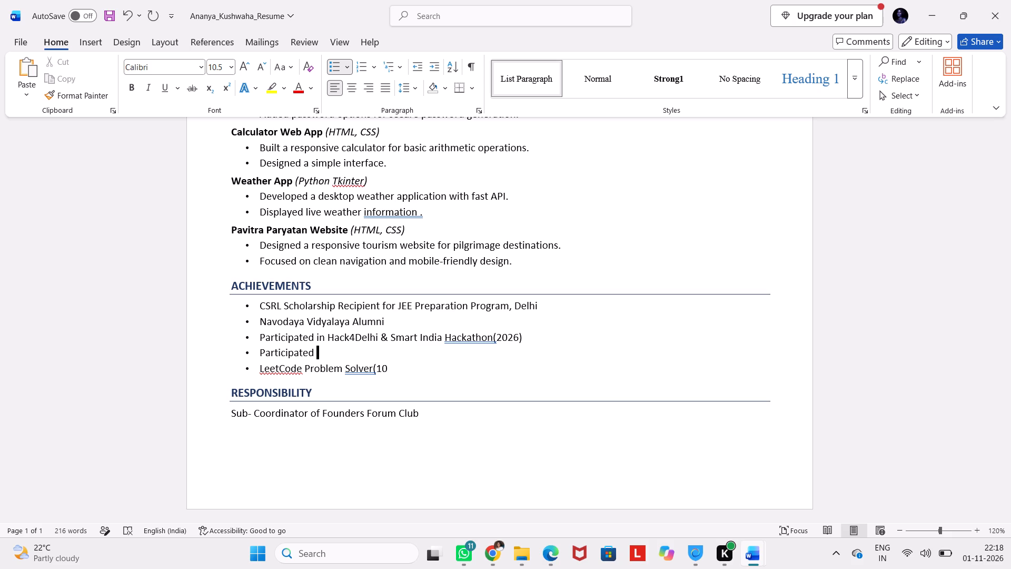
type("in")
key("space")
key("shift+c")
key("l")
type("uster")
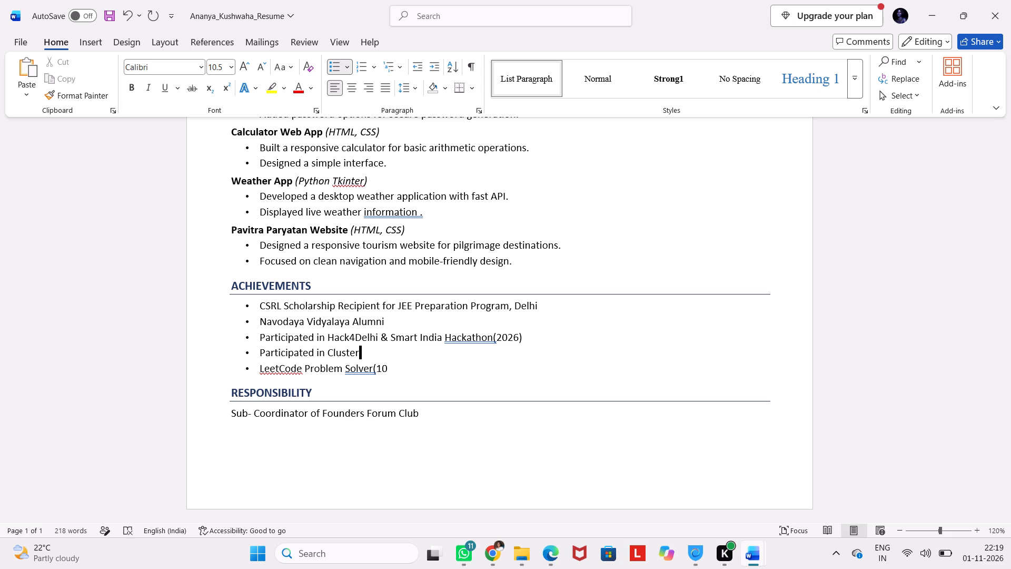
type("-l")
key("BackSpace")
key("shift+l")
type("evel")
key("space")
key("shift+k")
key("shift+h")
key("BackSpace")
type("ho")
key("minus")
key("shift+k")
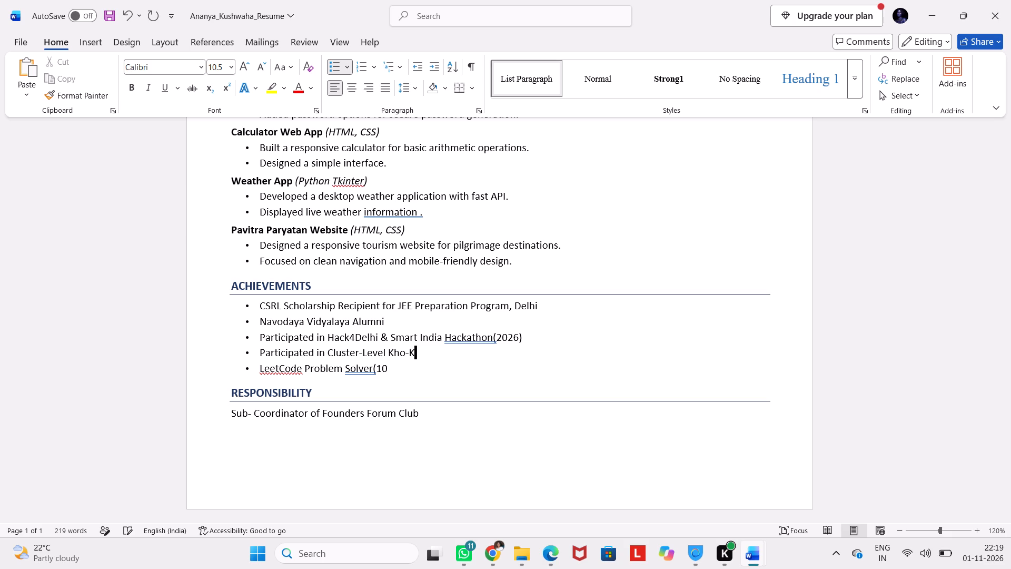
type("ho")
key("space")
type("comp")
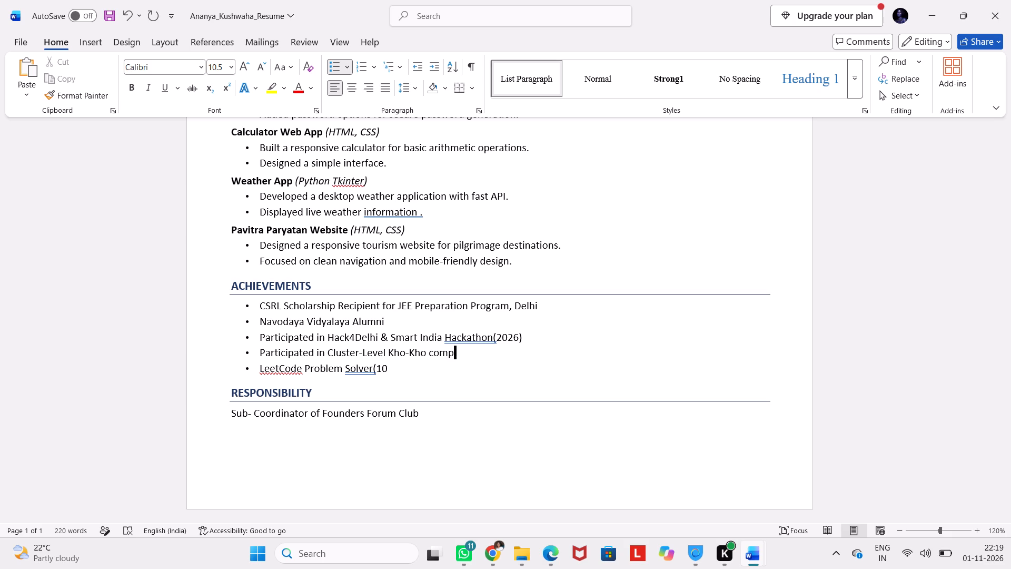
type("etition")
Add the year "(2022)" directly after "competition" in the Kho-Kho bullet.
key("shift+parenleft")
type("20")
type("24")
key("BackSpace")
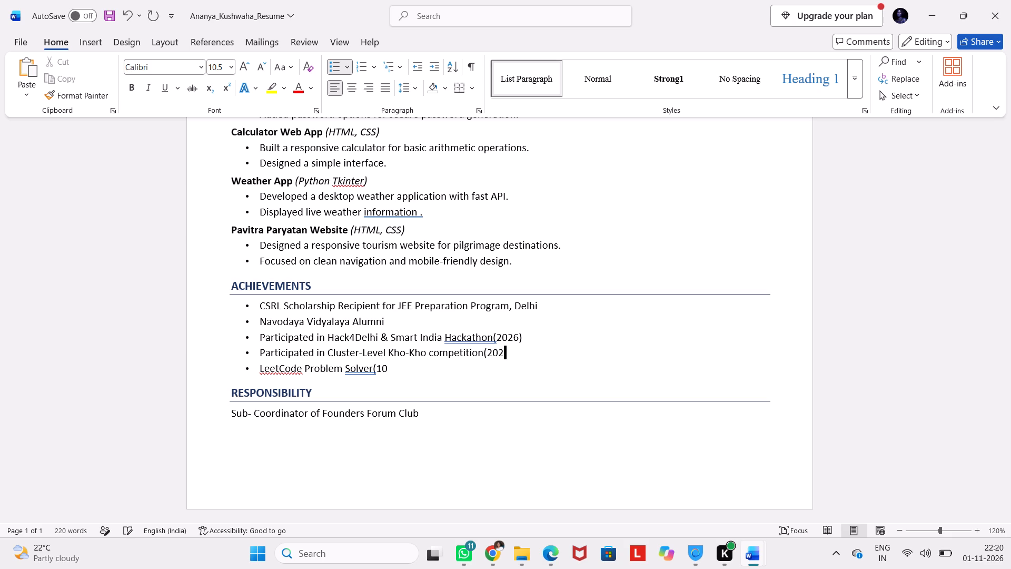
key("2")
key("shift+parenright")
Change the year in the Kho-Kho competition bullet to 2023 and enter a closing parenthesis after it.
left_click(508, 352)
key("BackSpace")
key("3")
key("shift+parenright")
Remove the extra closing parenthesis after the year in the Kho-Kho competition bullet.
key("BackSpace")
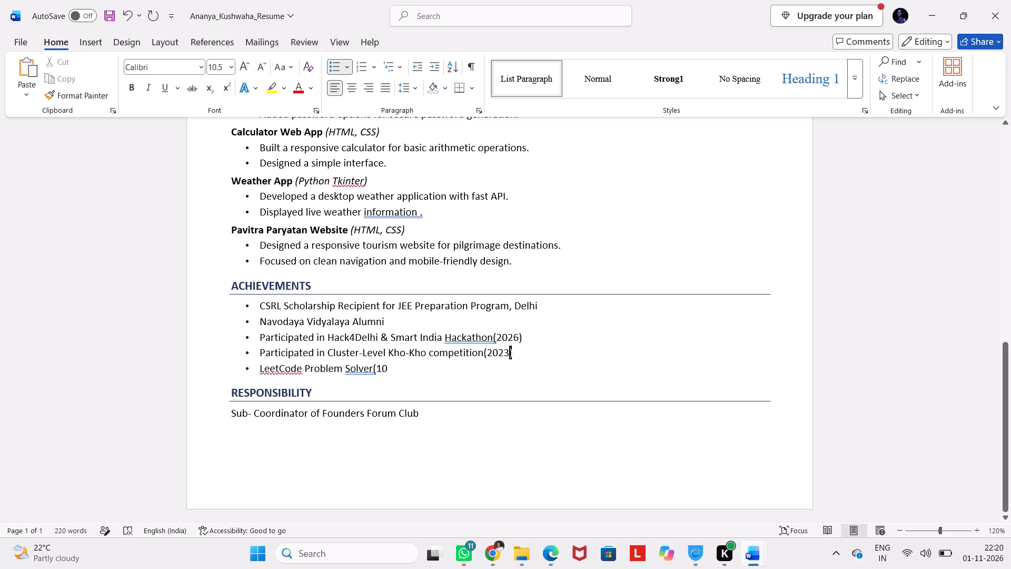
Clear the text "LeetCode Problem Solver(10" from the last ACHIEVEMENTS bullet, keeping the empty bullet.
left_click(389, 366)
key("BackSpace")
key("BackSpace")
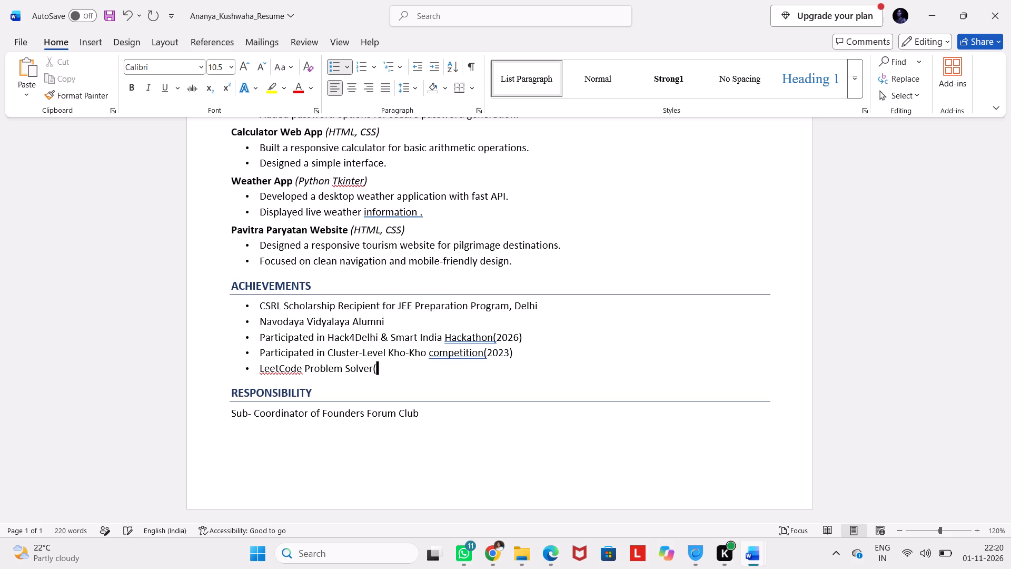
key("BackSpace")
key("BackSpace")
key("BackSpace")
key("BackSpace")
key("BackSpace")
key("BackSpace")
key("BackSpace")
key("BackSpace")
key("BackSpace")
key("BackSpace")
key("BackSpace")
key("BackSpace")
key("BackSpace")
key("BackSpace")
key("BackSpace")
key("BackSpace")
key("BackSpace")
key("BackSpace")
key("BackSpace")
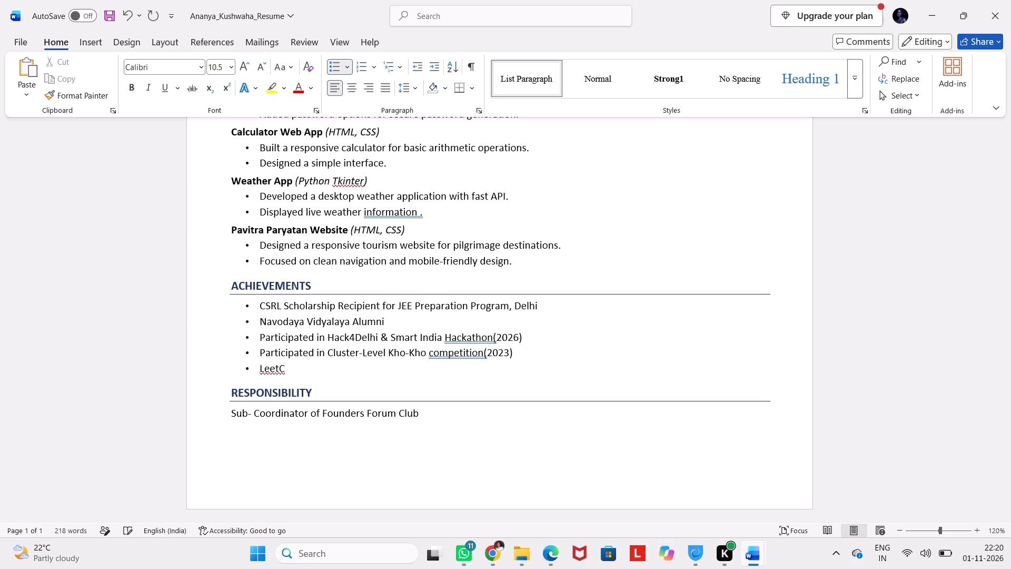
key("BackSpace")
key("BackSpace")
key("BackSpace")
key("BackSpace")
key("BackSpace")
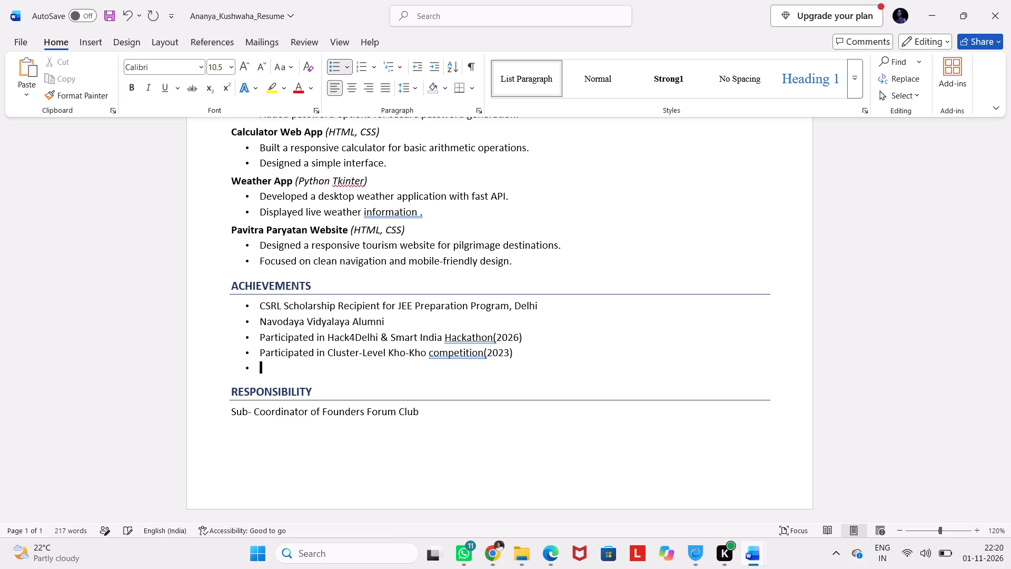
Write "NCC 'A' Certificate Holder" in the empty last bullet under ACHIEVEMENTS.
scroll(482, 306, "up", 3)
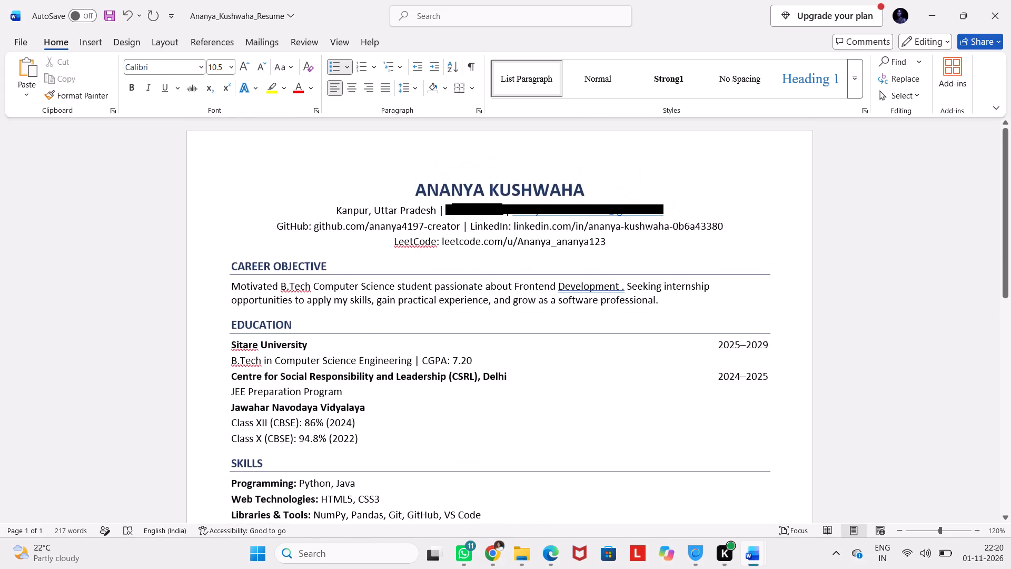
scroll(482, 306, "down", 3)
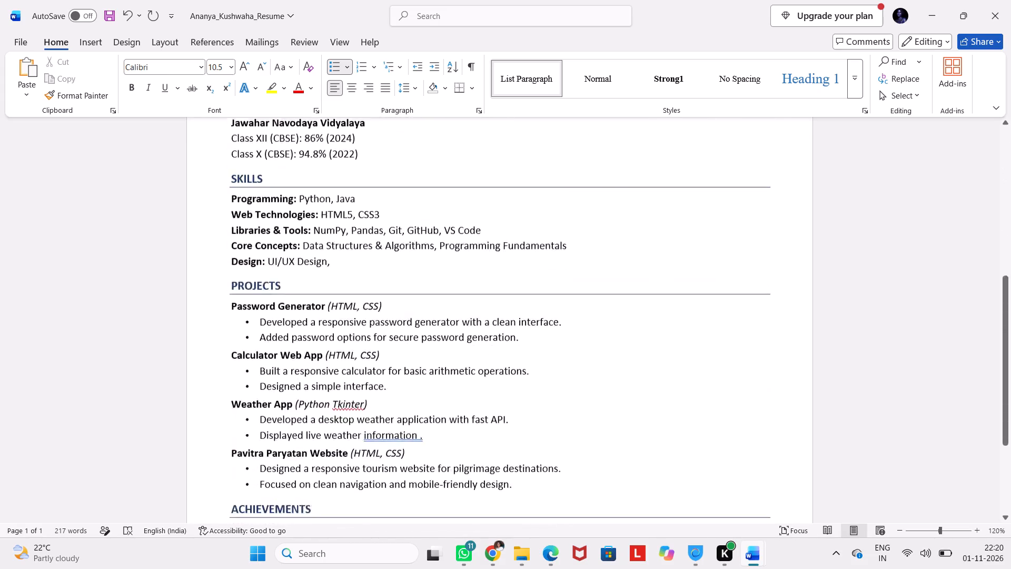
scroll(482, 306, "down", 2)
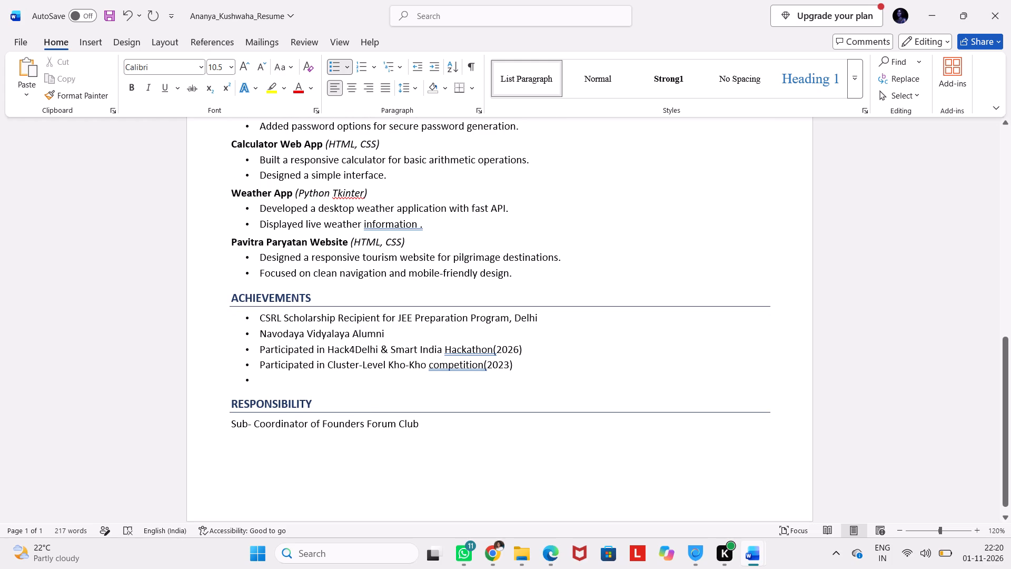
left_click(546, 288)
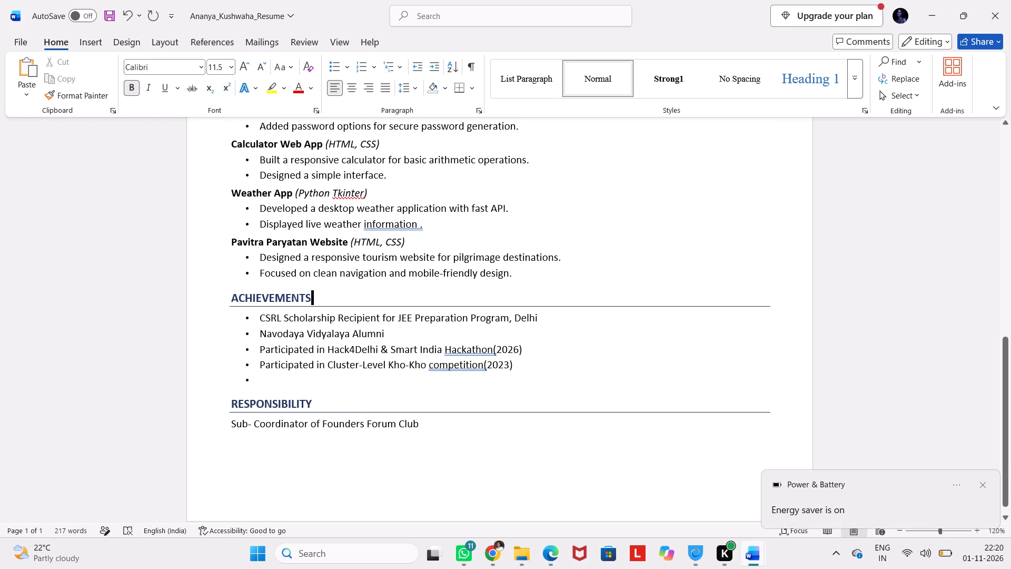
left_click(271, 382)
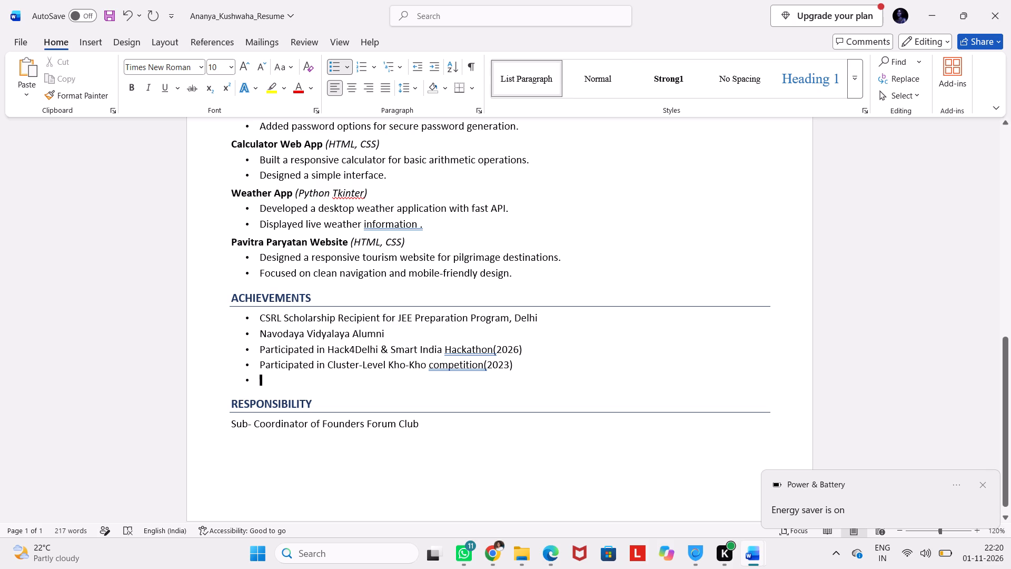
key("shift+n")
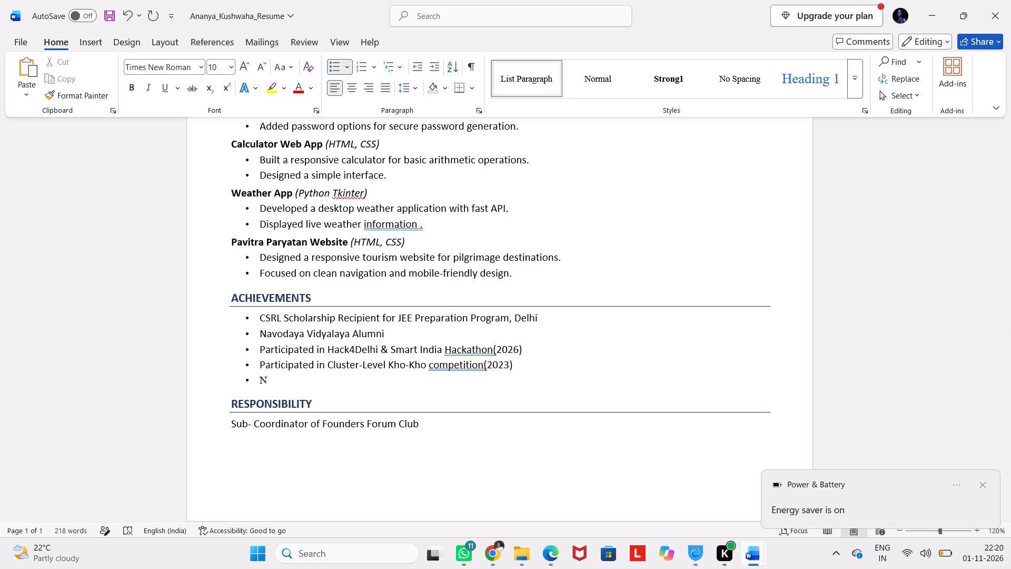
type("CC")
key("space")
key("apostrophe")
key("shift+a")
key("apostrophe")
key("space")
type("Certi")
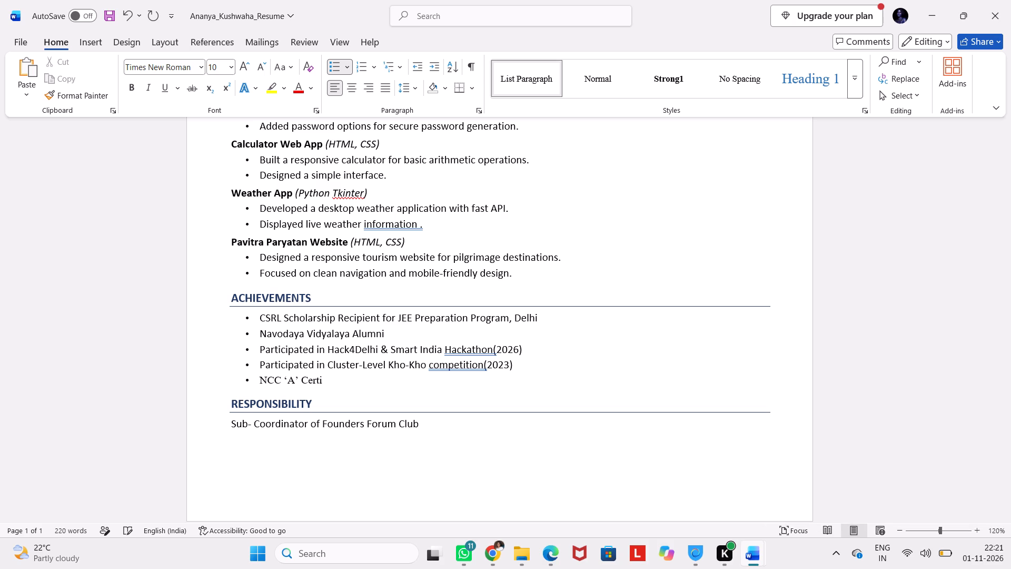
type("ficate")
key("space")
type("Holder")
Review the resume from the career objective down to the RESPONSIBILITY section.
scroll(409, 319, "down", 1)
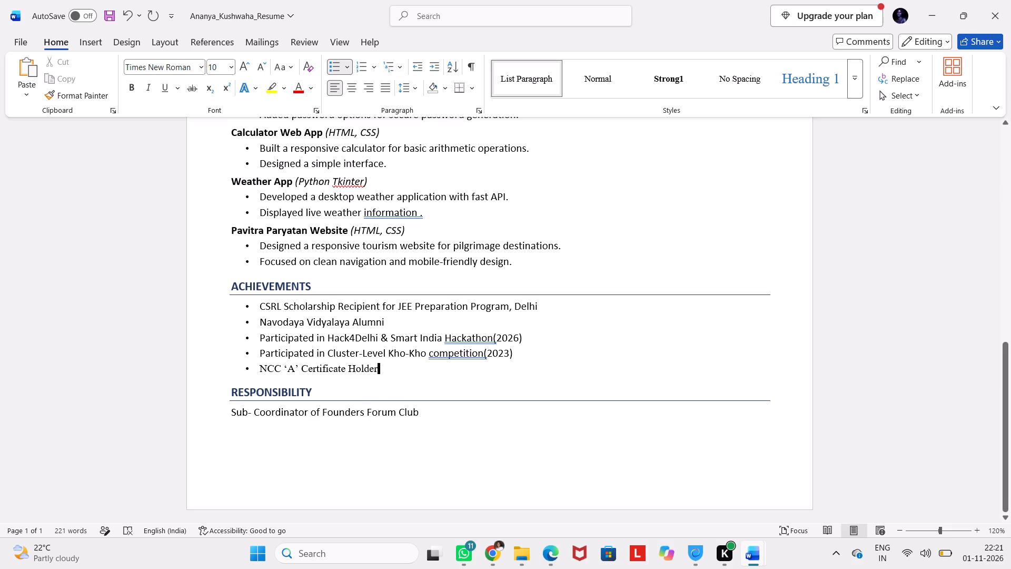
scroll(409, 319, "up", 3)
scroll(409, 319, "down", 1)
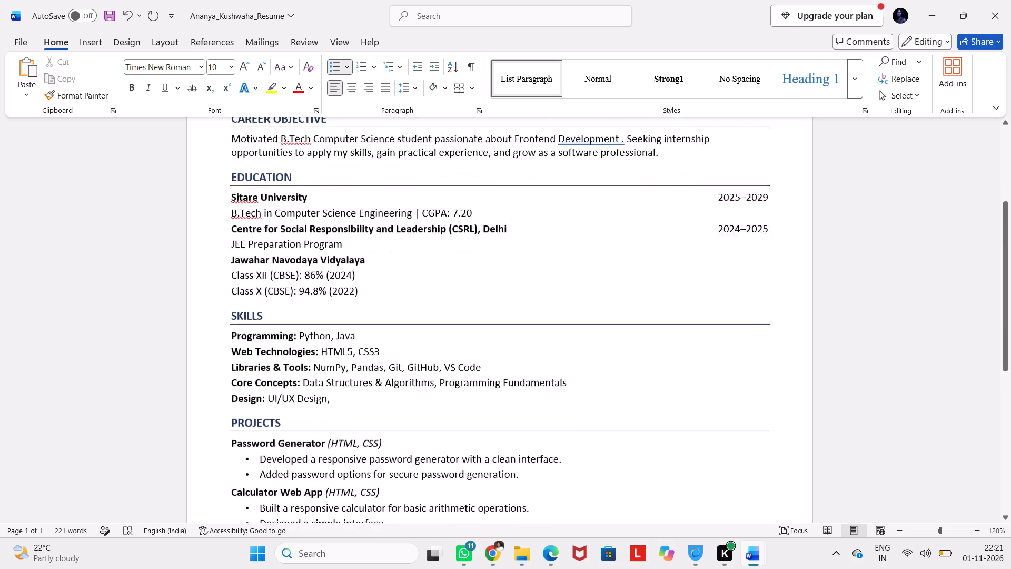
scroll(409, 319, "down", 1)
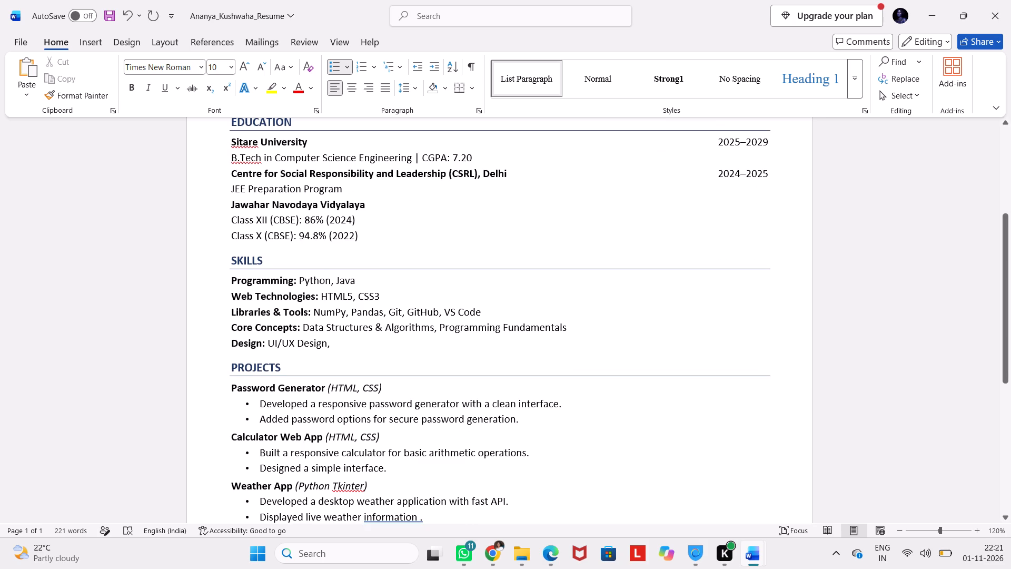
scroll(390, 310, "down", 2)
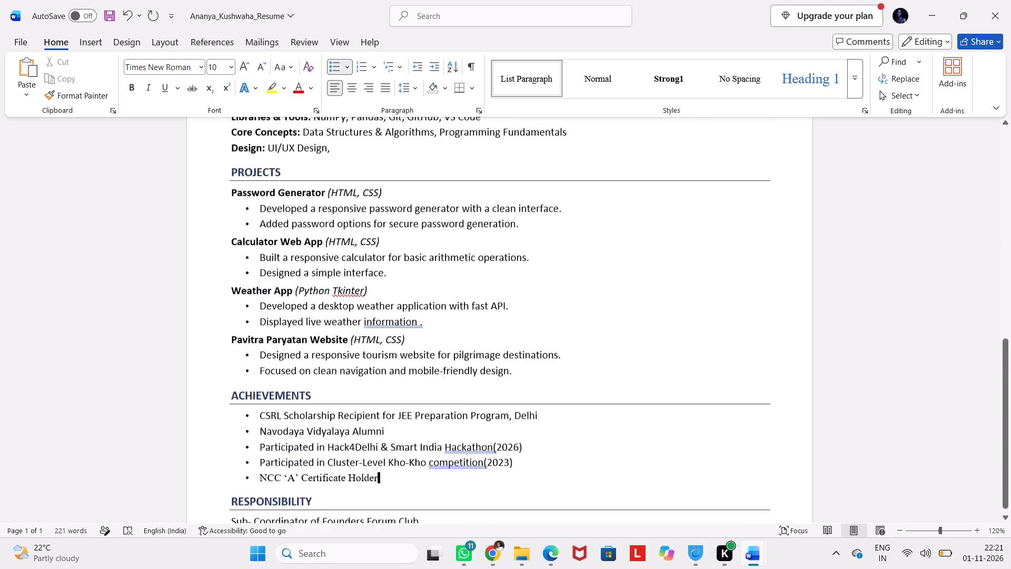
scroll(390, 310, "down", 1)
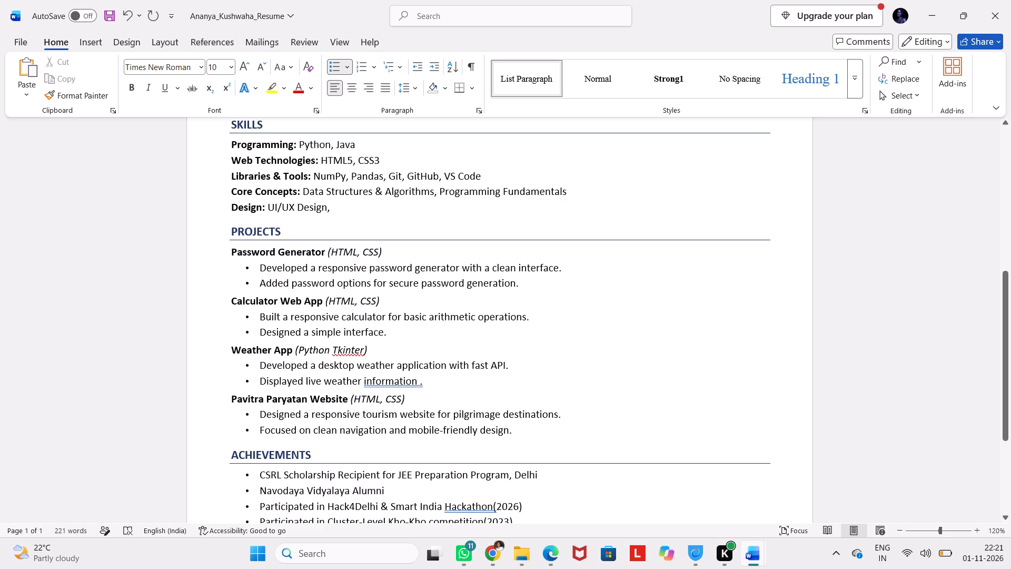
scroll(390, 310, "down", 3)
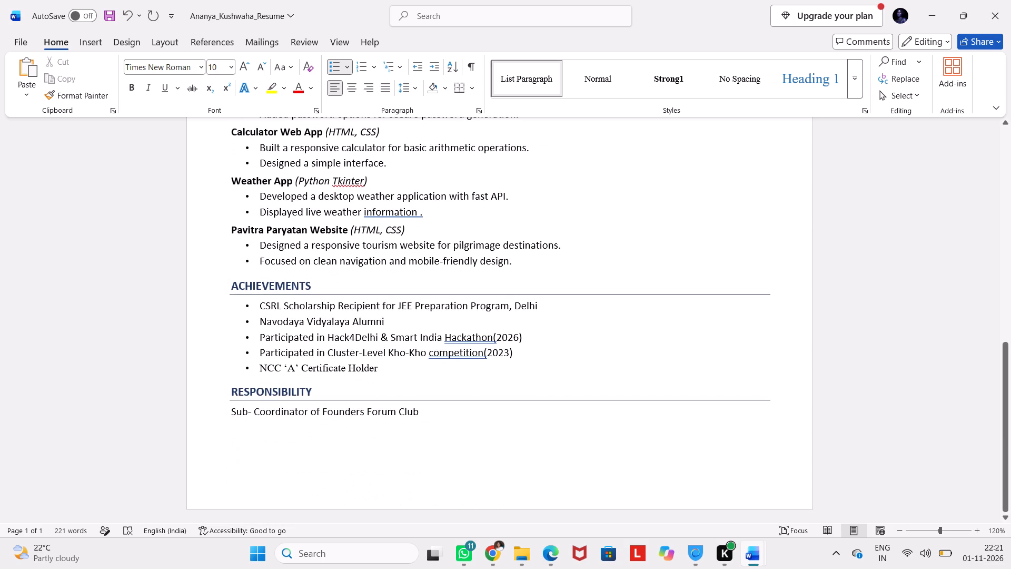
Delete the Calculator Web App project together with its two bullets from the PROJECTS section.
scroll(390, 310, "up", 1)
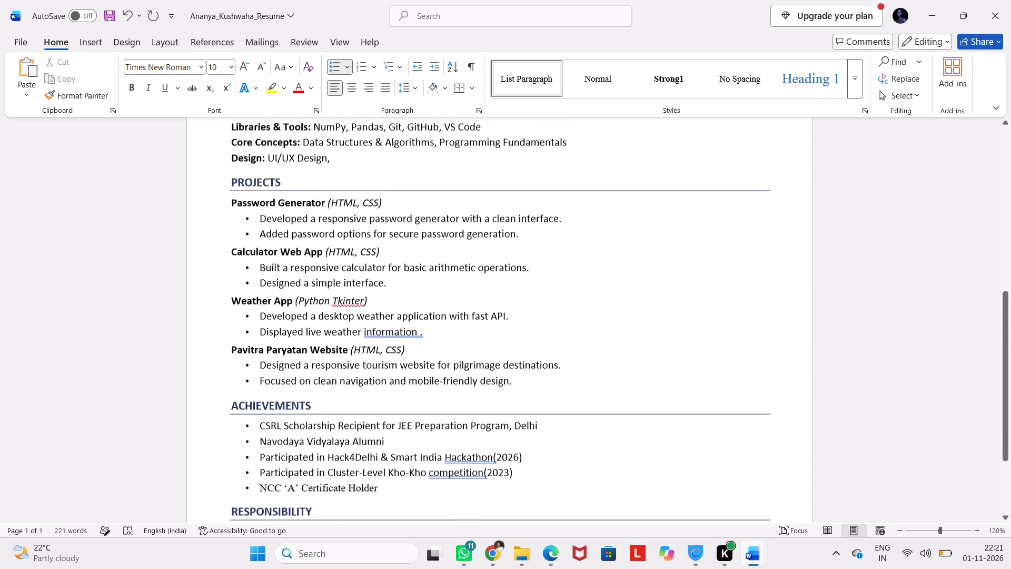
scroll(390, 310, "up", 1)
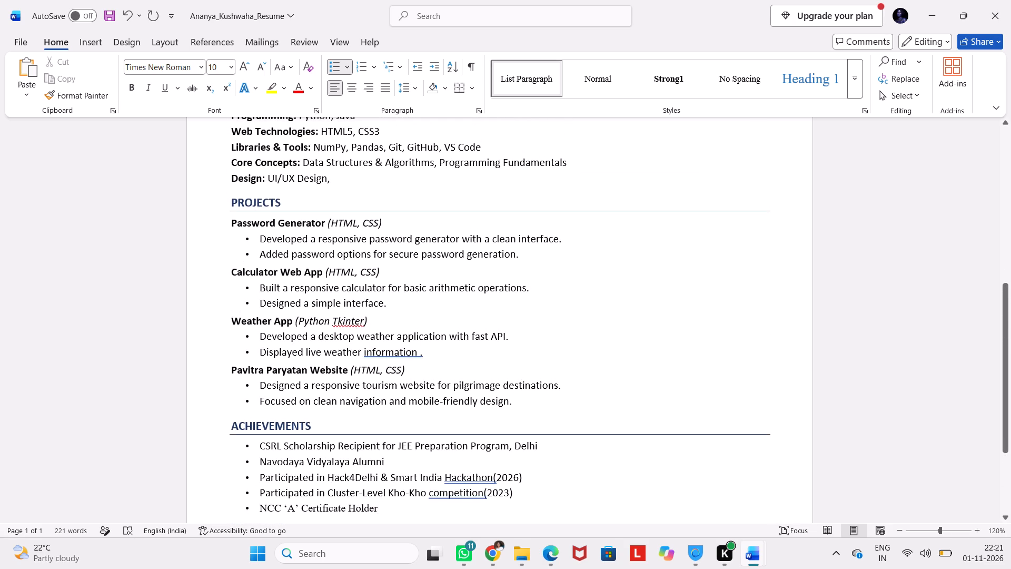
scroll(390, 310, "up", 1)
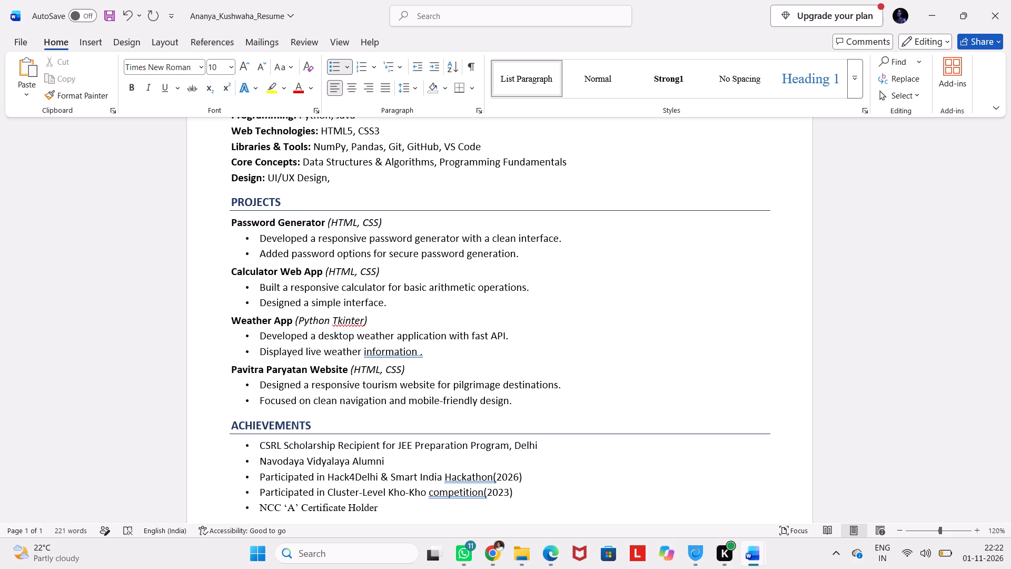
left_click_drag(232, 264, 385, 295)
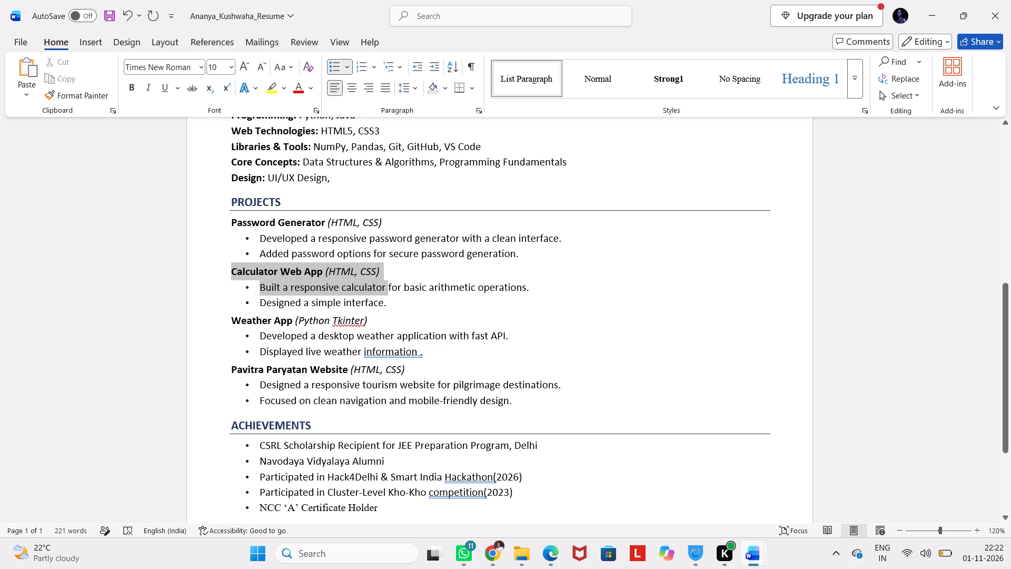
left_click_drag(385, 295, 389, 302)
key("BackSpace")
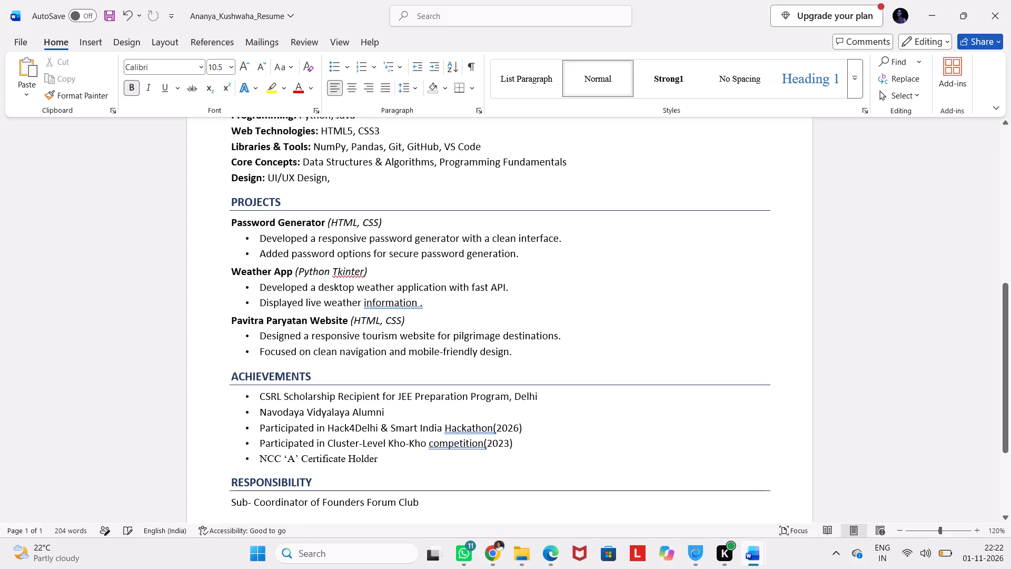
Review the whole resume, from the header through Skills and Projects to Achievements and Responsibility.
scroll(480, 351, "down", 7)
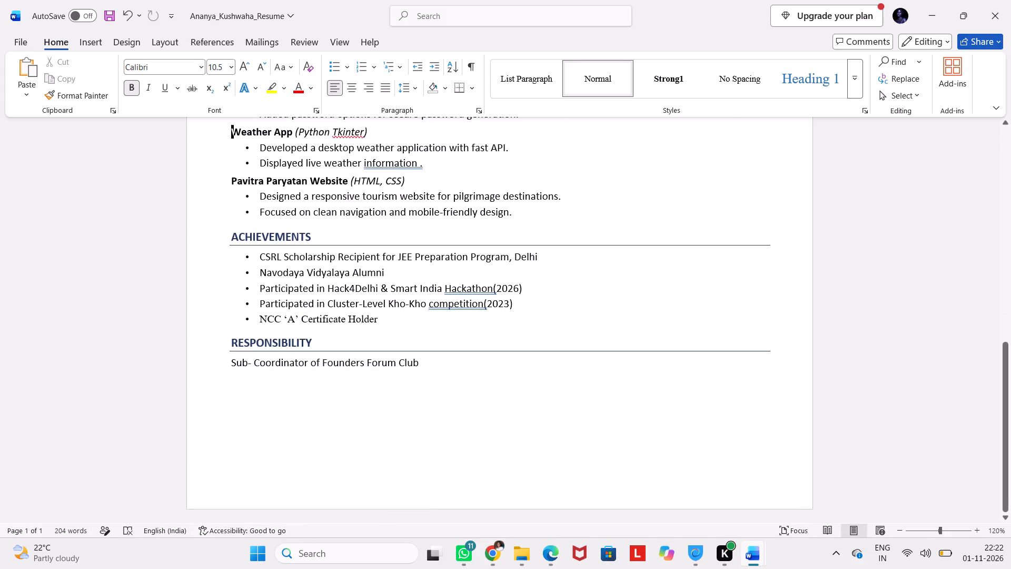
scroll(480, 351, "up", 5)
scroll(480, 351, "down", 3)
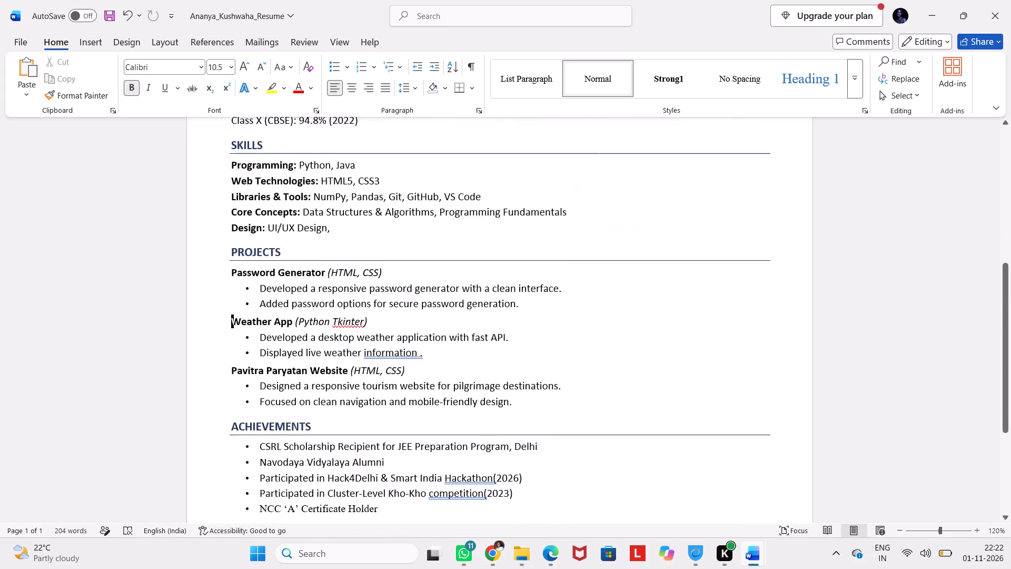
scroll(480, 351, "down", 2)
scroll(480, 351, "up", 3)
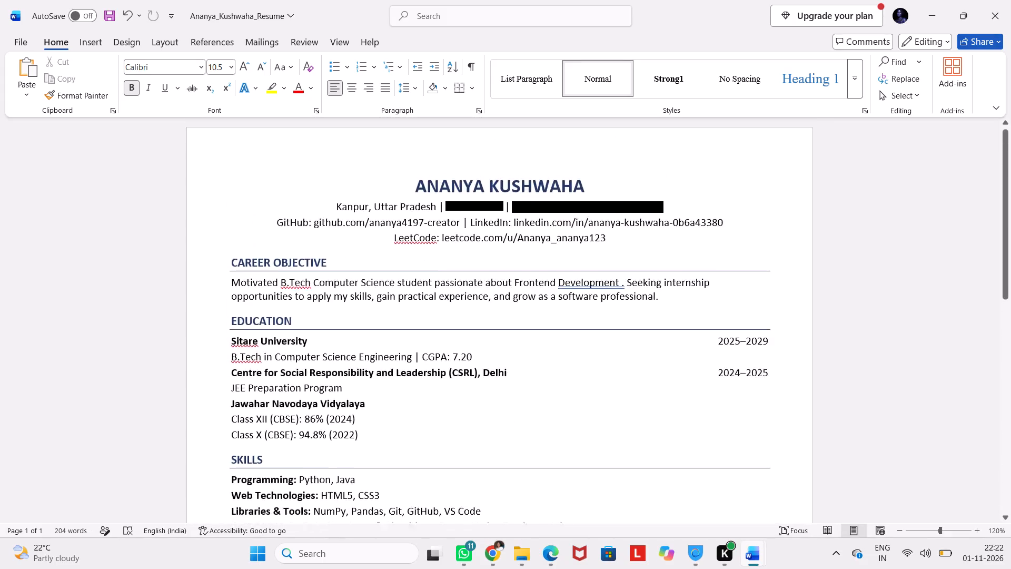
scroll(480, 351, "up", 1)
scroll(480, 351, "down", 2)
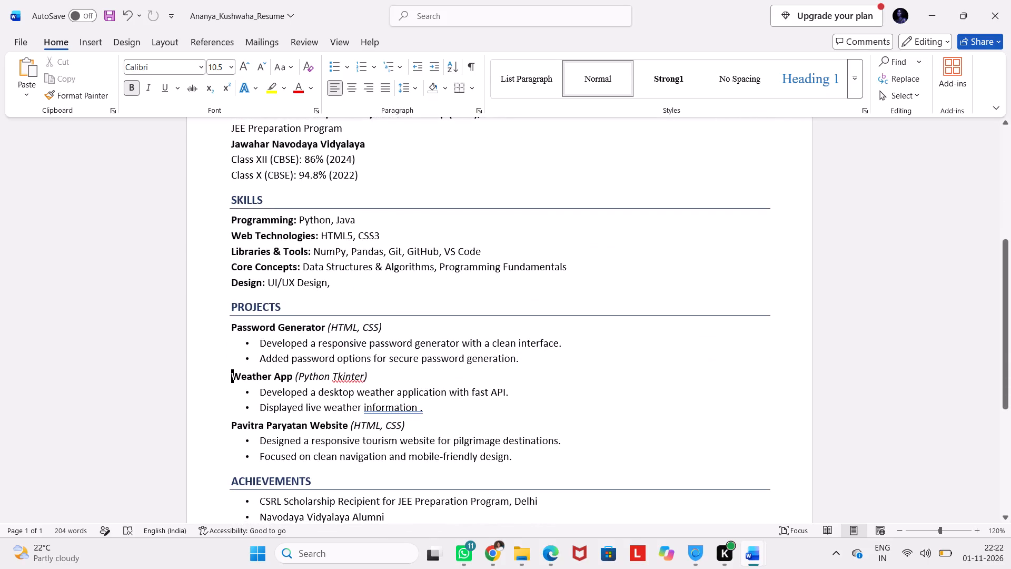
scroll(480, 351, "up", 1)
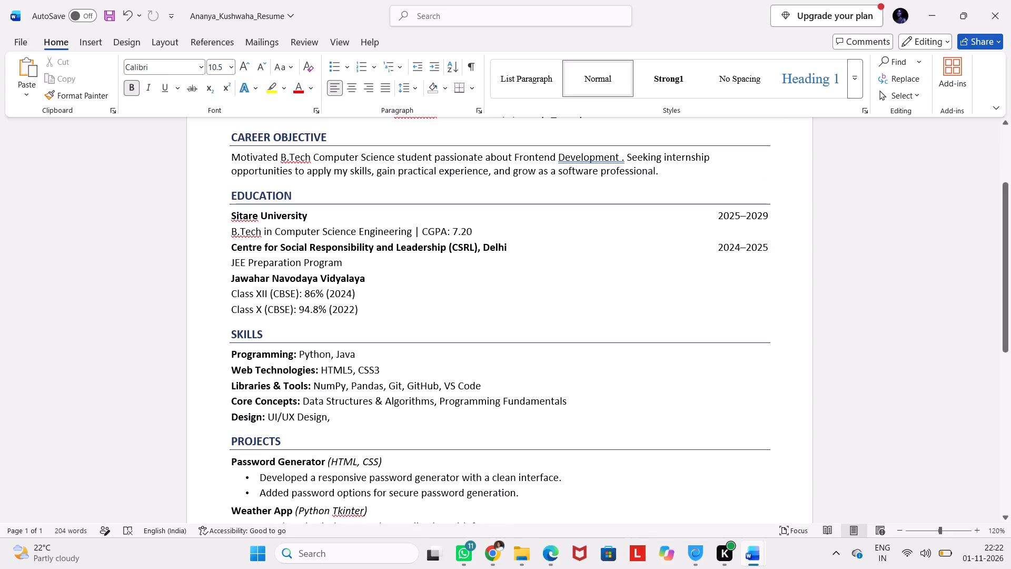
scroll(461, 366, "down", 3)
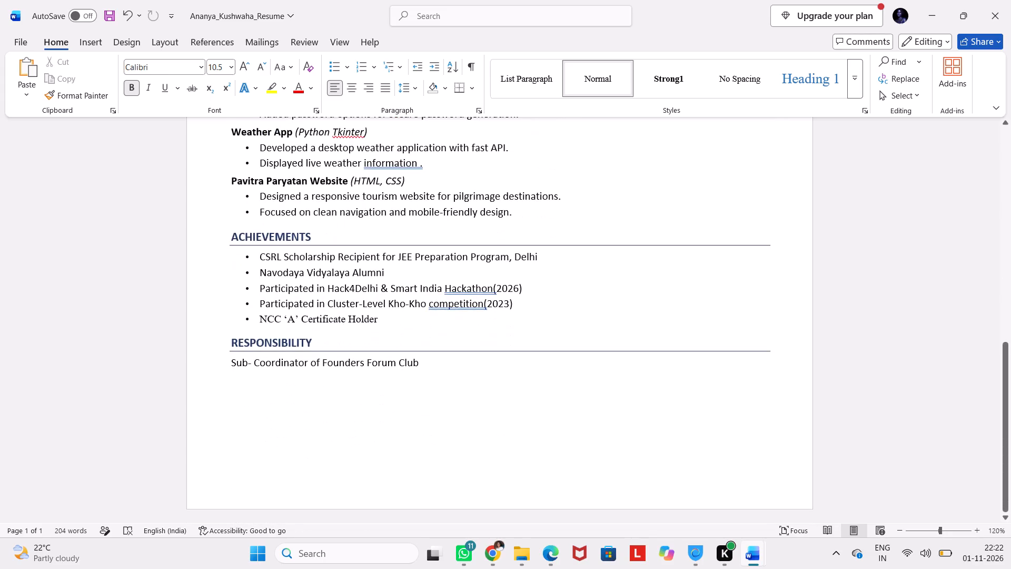
Save the updated resume document.
scroll(461, 366, "up", 20)
scroll(461, 366, "up", 3)
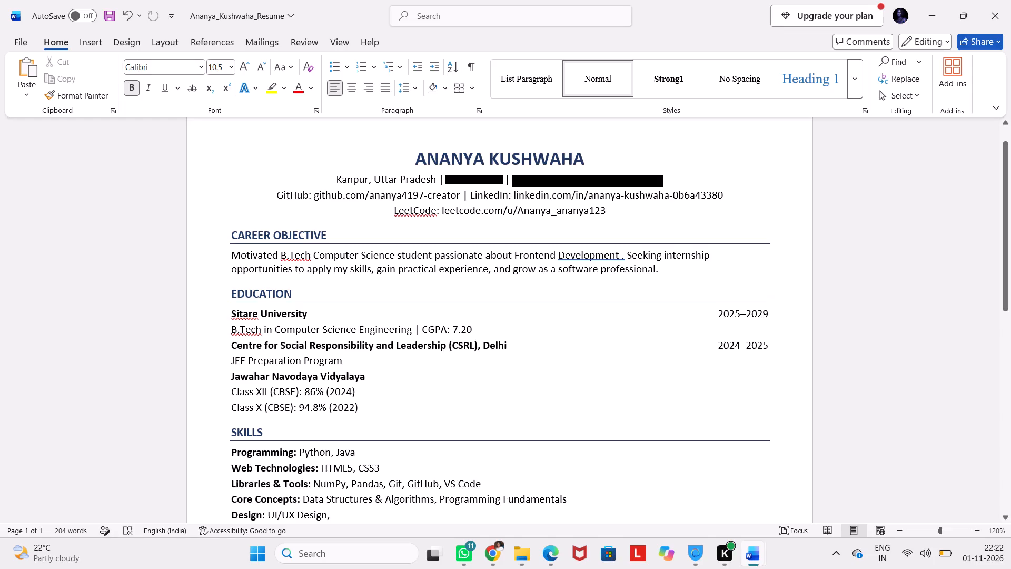
key("ctrl+s")
scroll(233, 142, "up", 5)
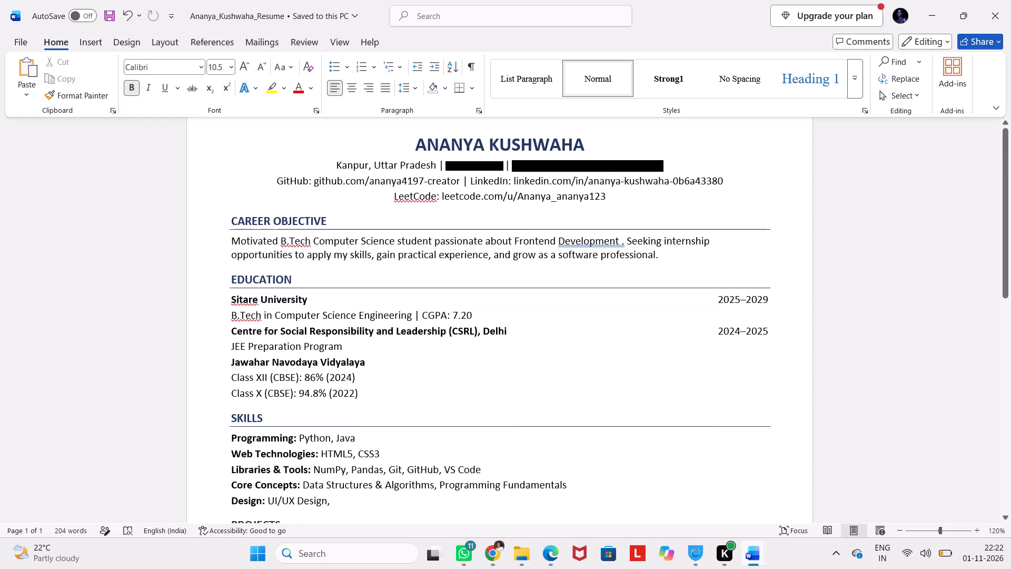
key("ctrl+s")
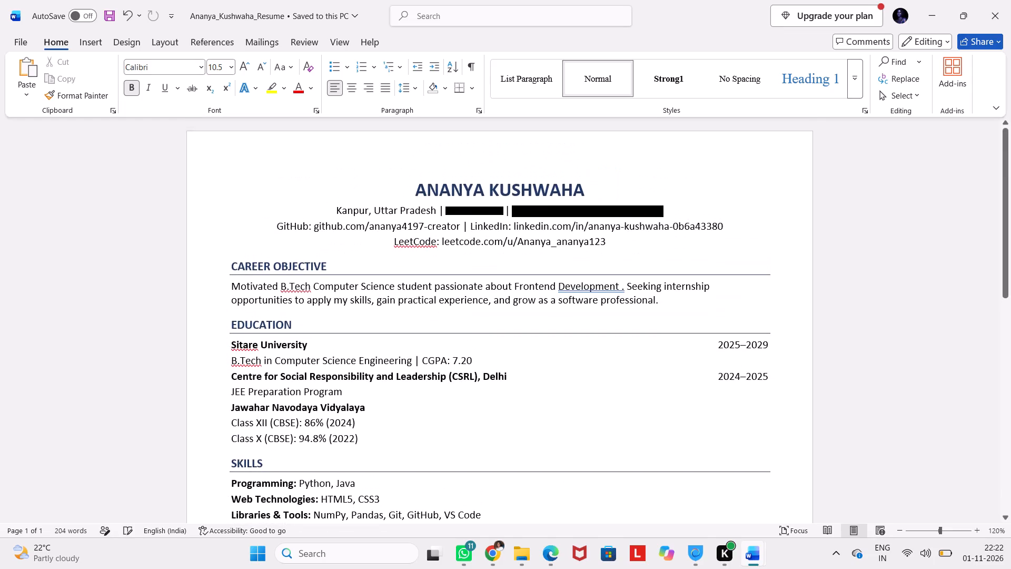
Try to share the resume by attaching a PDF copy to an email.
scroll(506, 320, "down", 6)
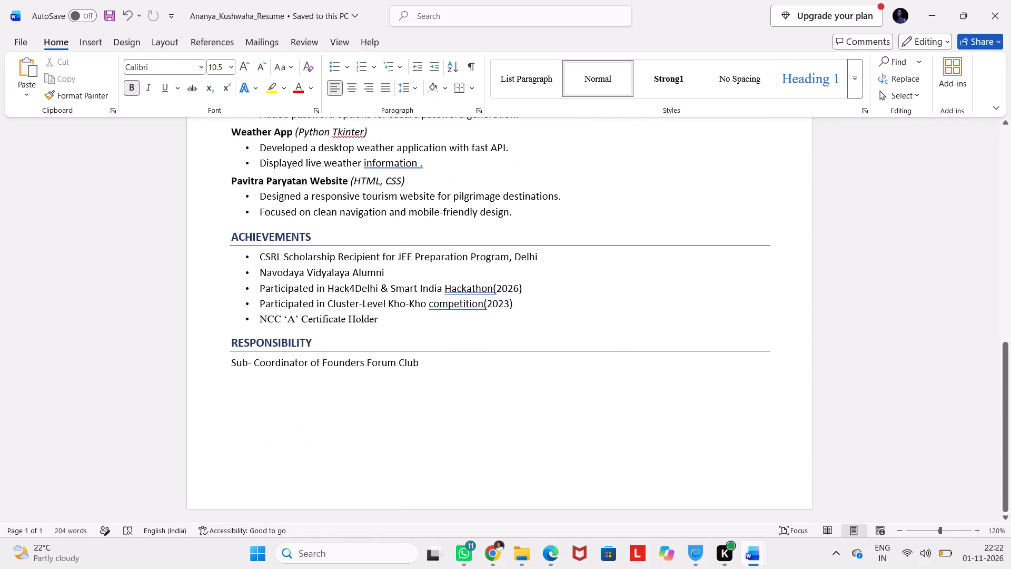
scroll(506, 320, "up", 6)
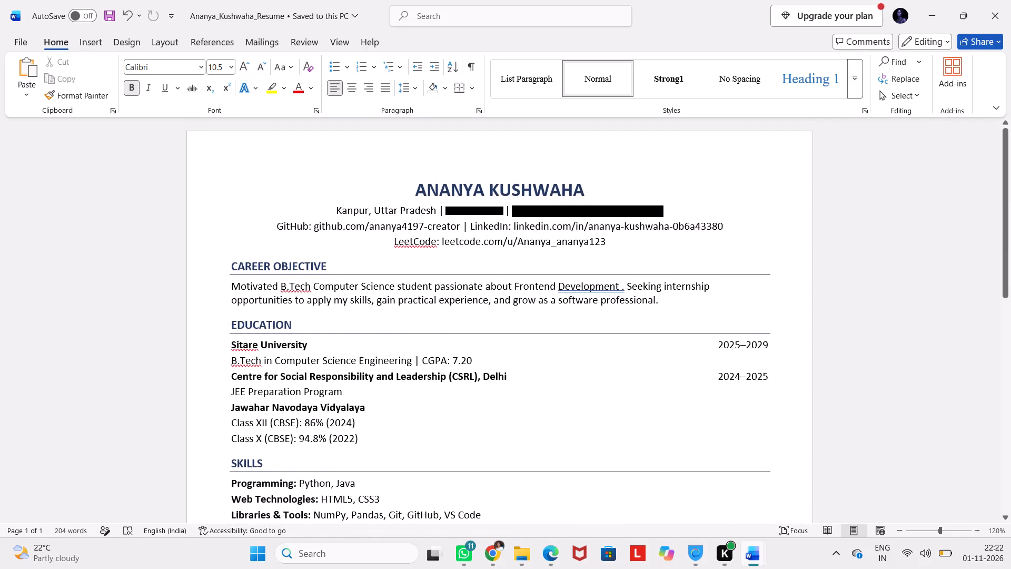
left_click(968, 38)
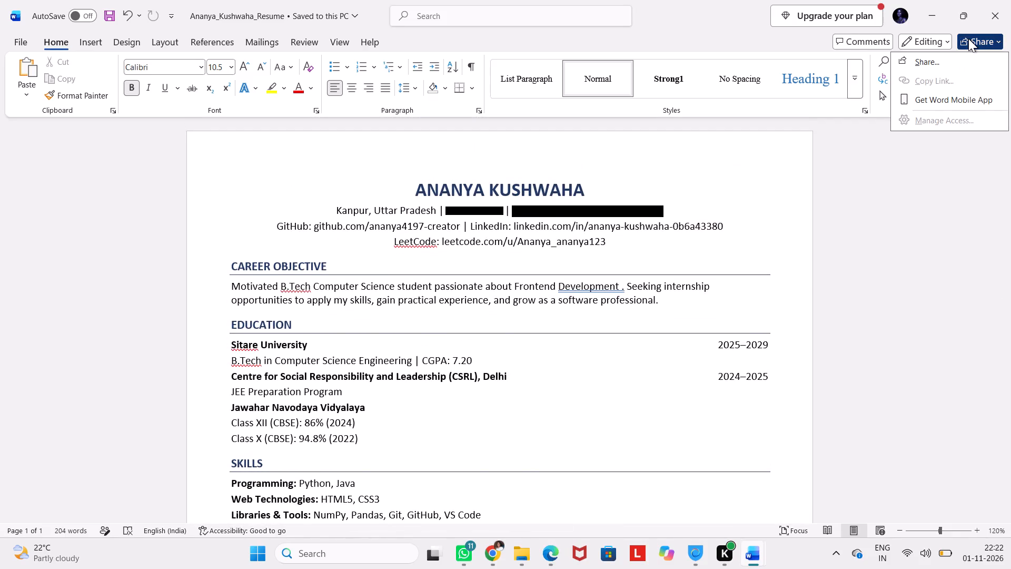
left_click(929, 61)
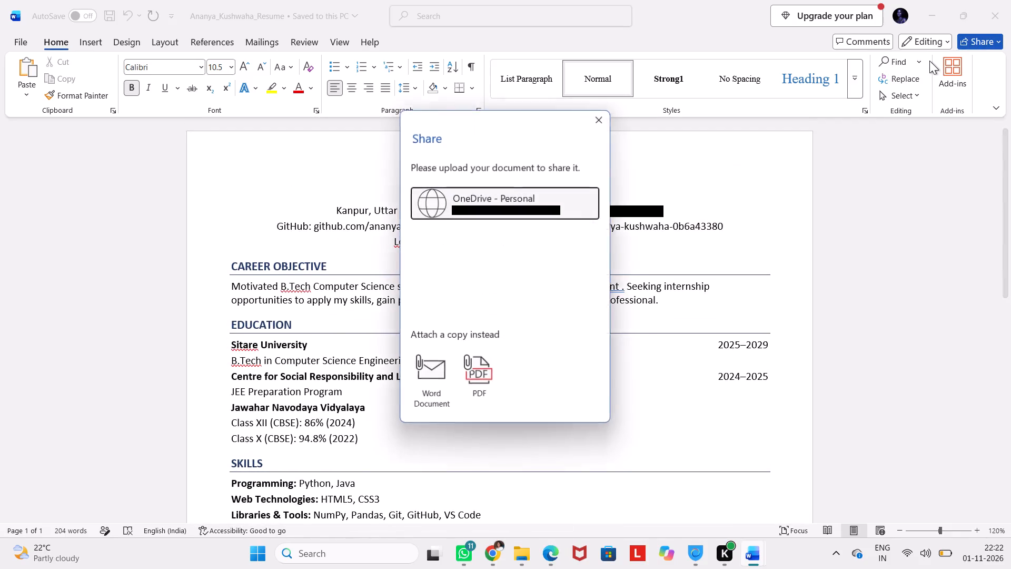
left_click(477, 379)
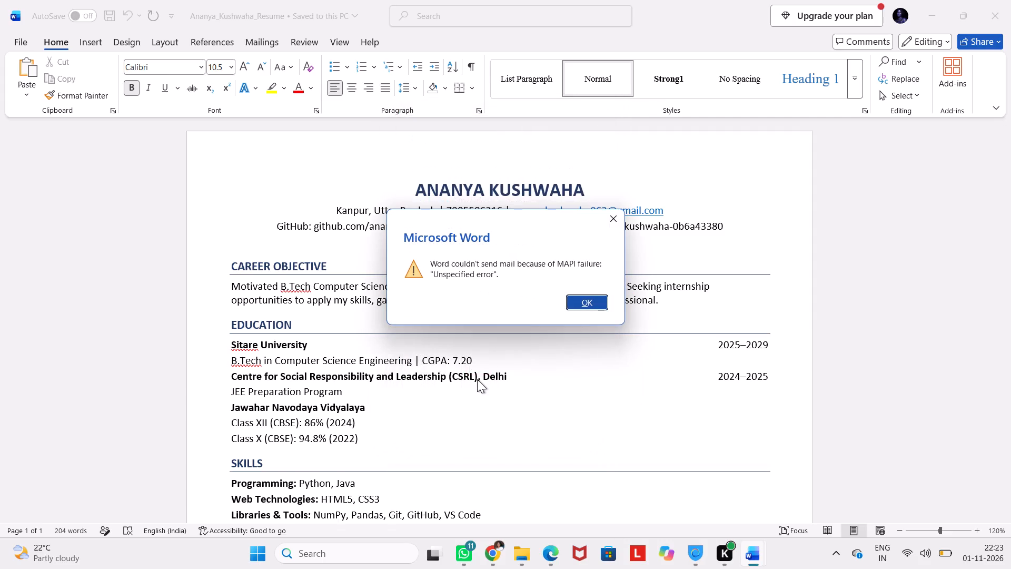
Dismiss the email error message and close the resume document after a last look through it.
left_click(579, 298)
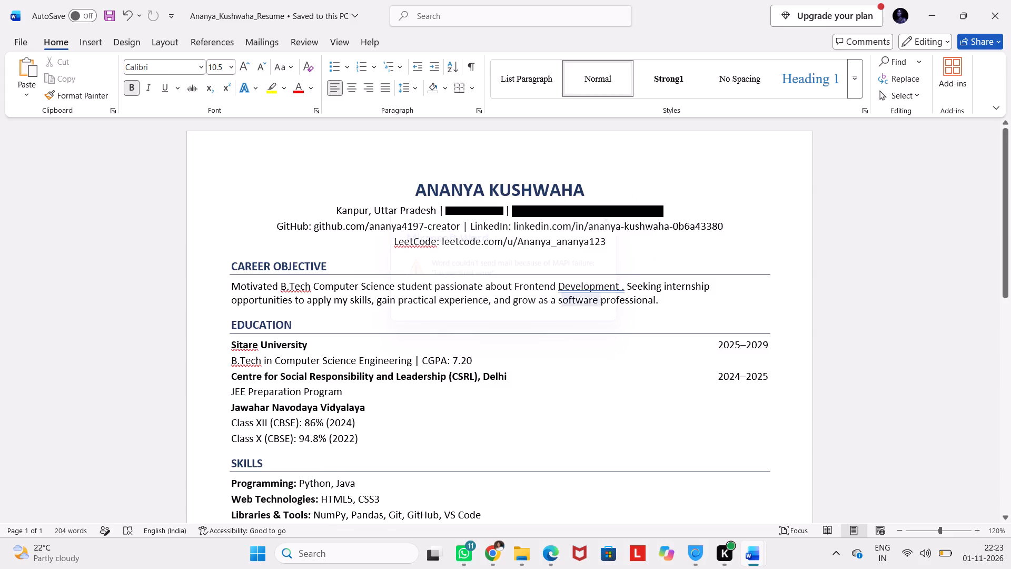
scroll(500, 251, "down", 6)
scroll(500, 251, "up", 12)
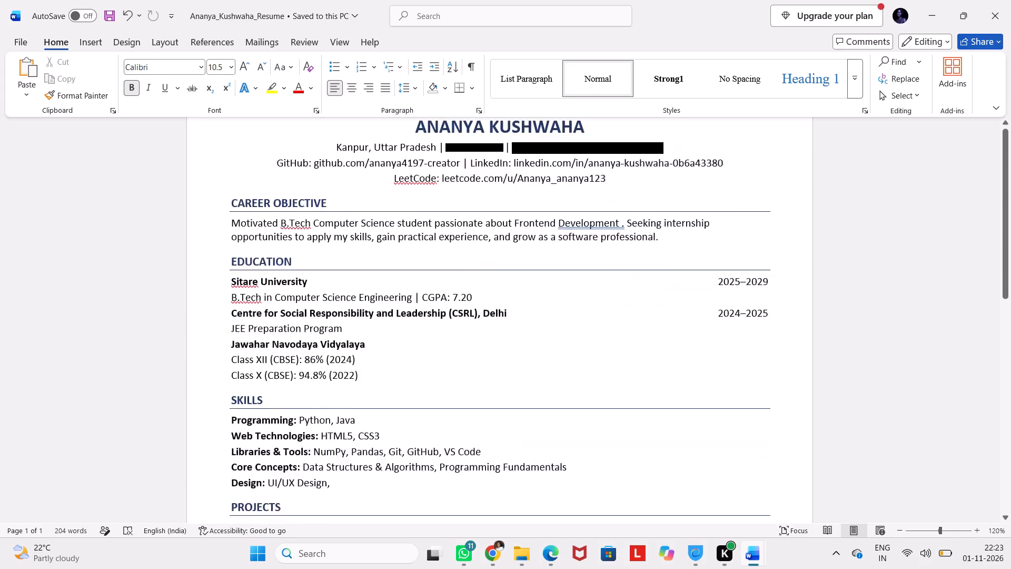
scroll(500, 251, "down", 5)
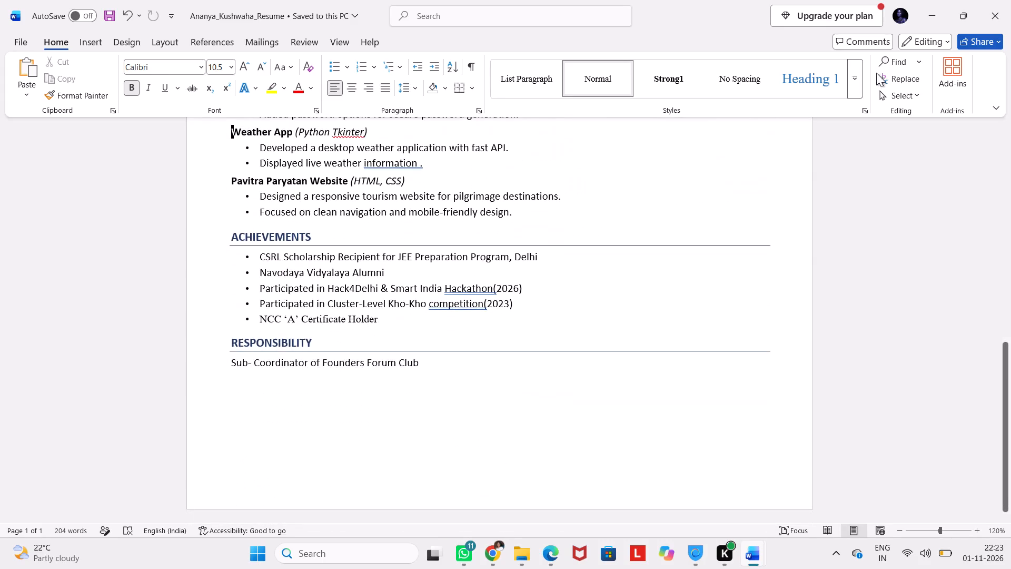
left_click(994, 13)
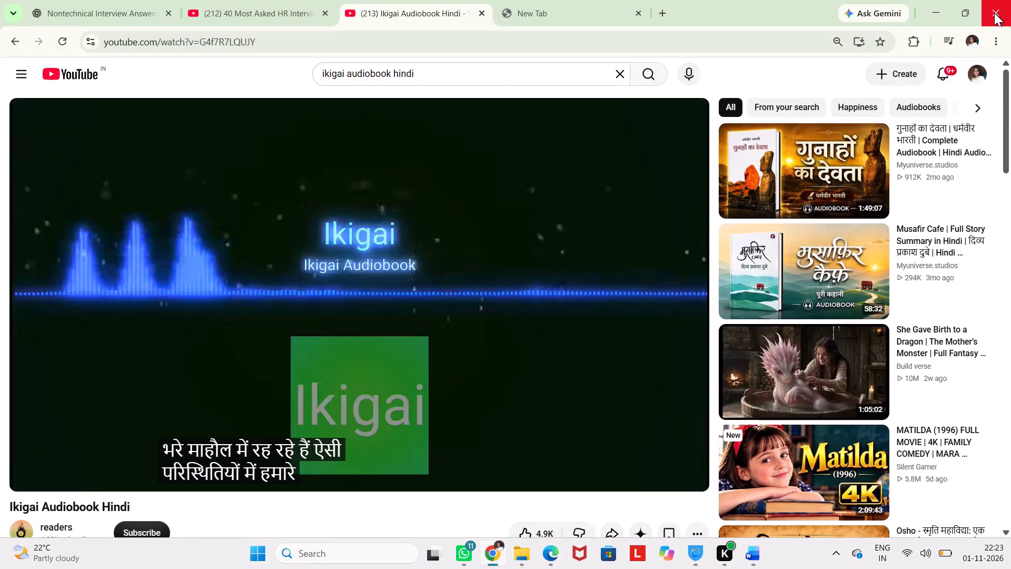
Close the remaining open windows, including the Chrome window with the YouTube audiobook and the Edge window with MSN.
left_click(994, 13)
triple_click(994, 13)
triple_click(994, 13)
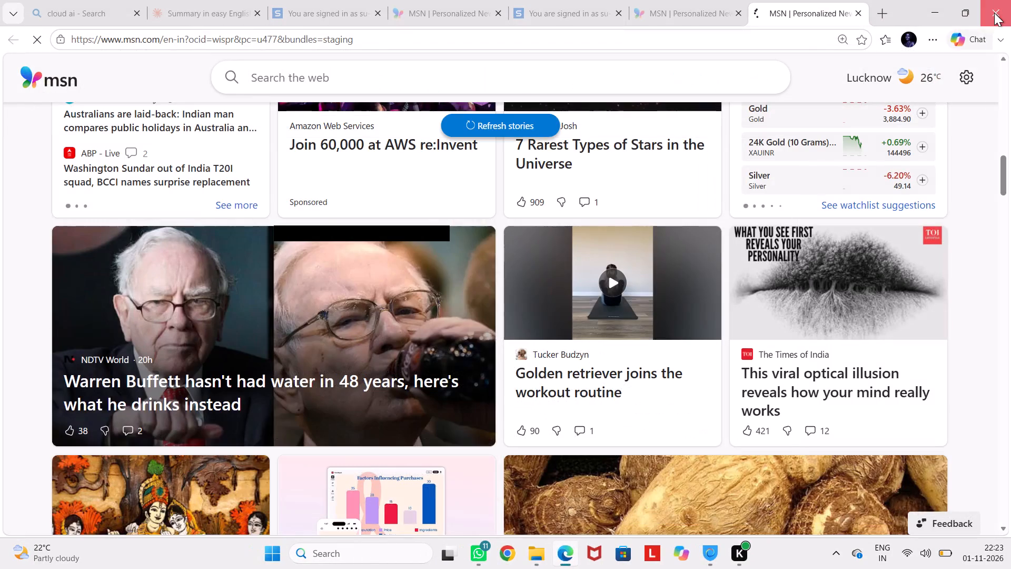
triple_click(994, 13)
double_click(994, 13)
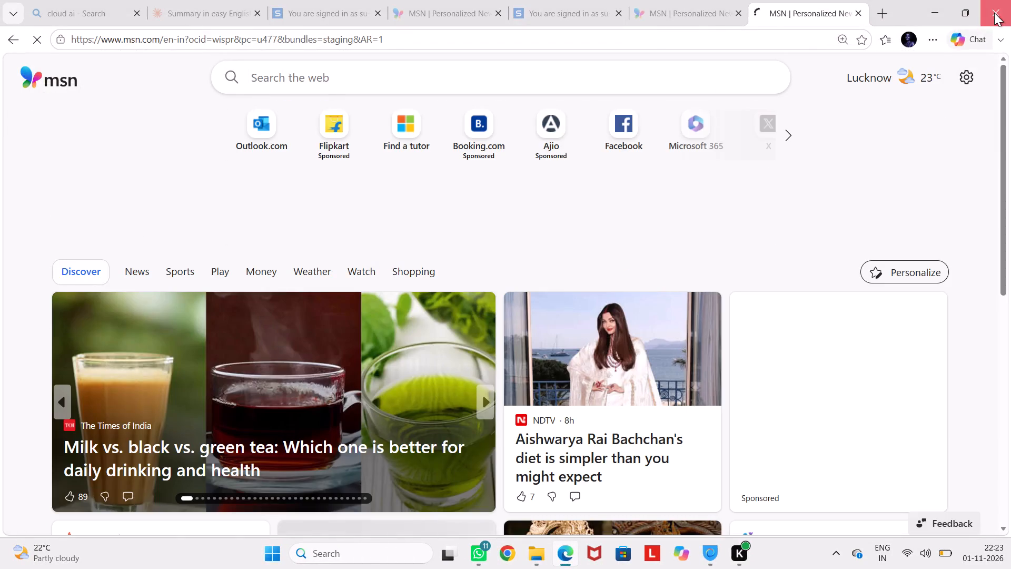
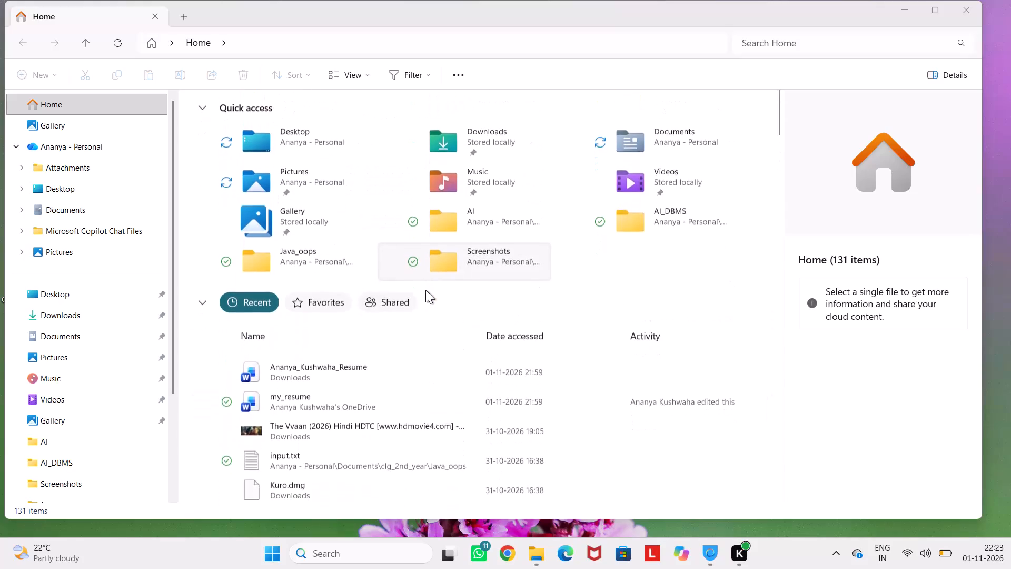
Share the resume Word document stored in Downloads from the recent files list, choosing WhatsApp as the sharing app.
scroll(425, 290, "down", 1)
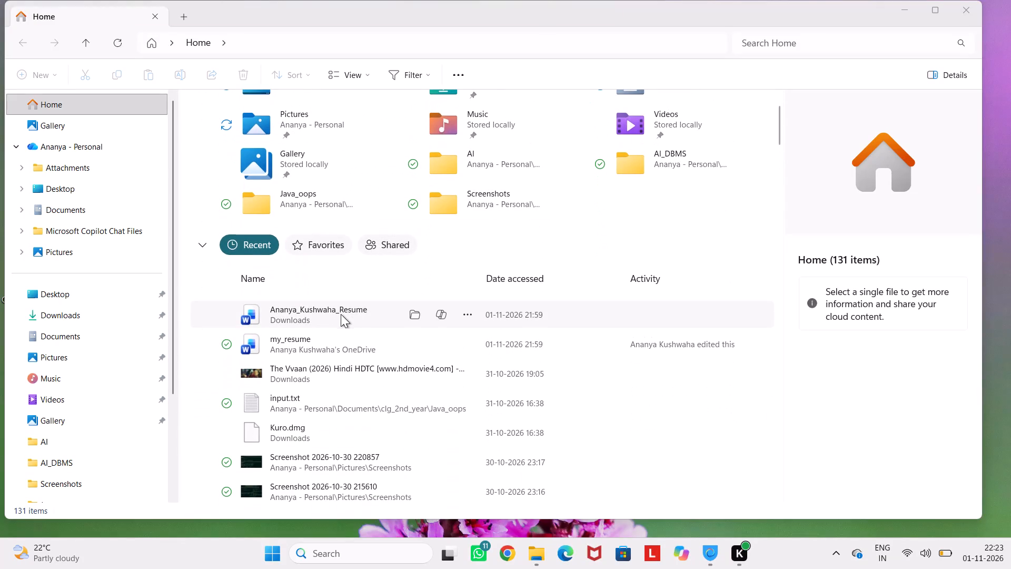
right_click(333, 309)
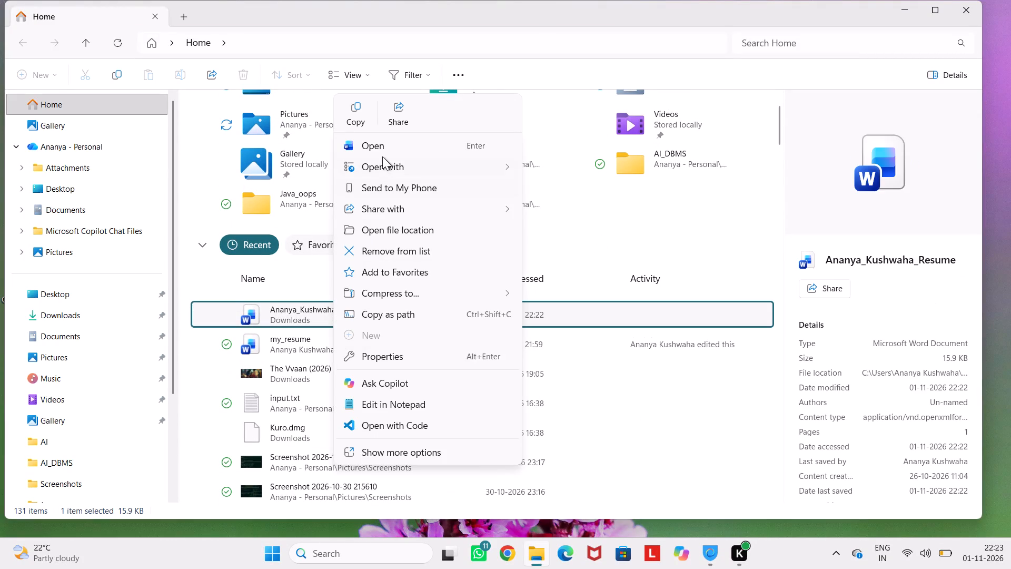
left_click(394, 112)
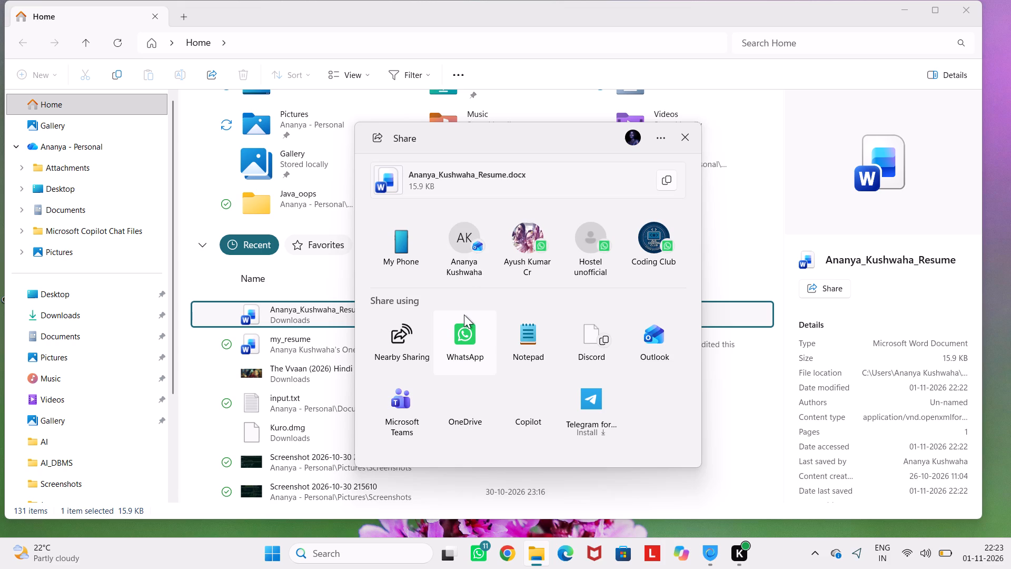
left_click(464, 327)
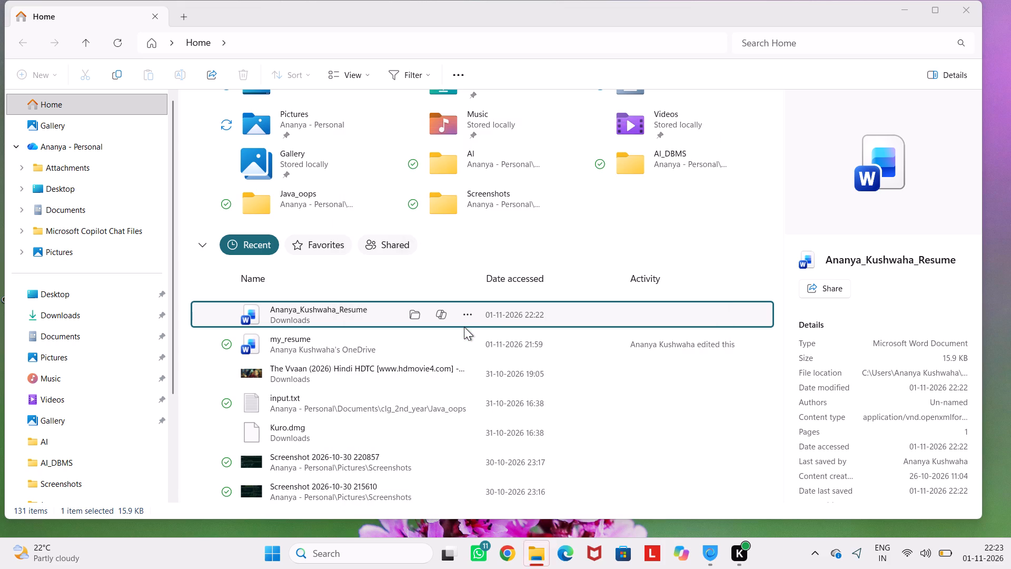